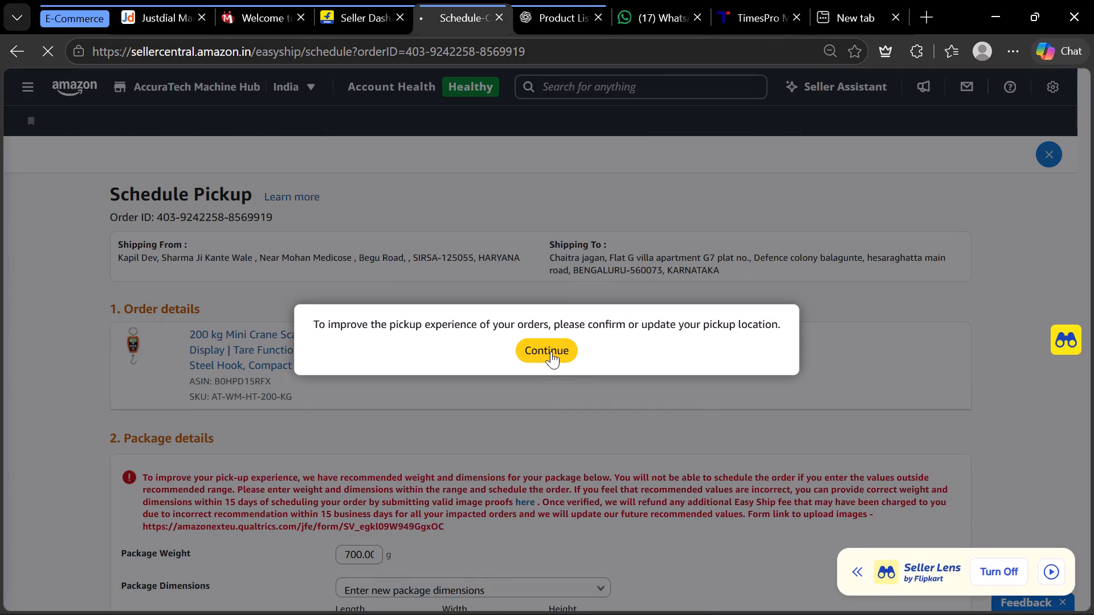
Examine the pick-up location map in Easy Ship settings around Khattar, Verma, Mandiram and Ak Singhal hospitals to find the shop's position.
scroll(554, 352, "down", 1)
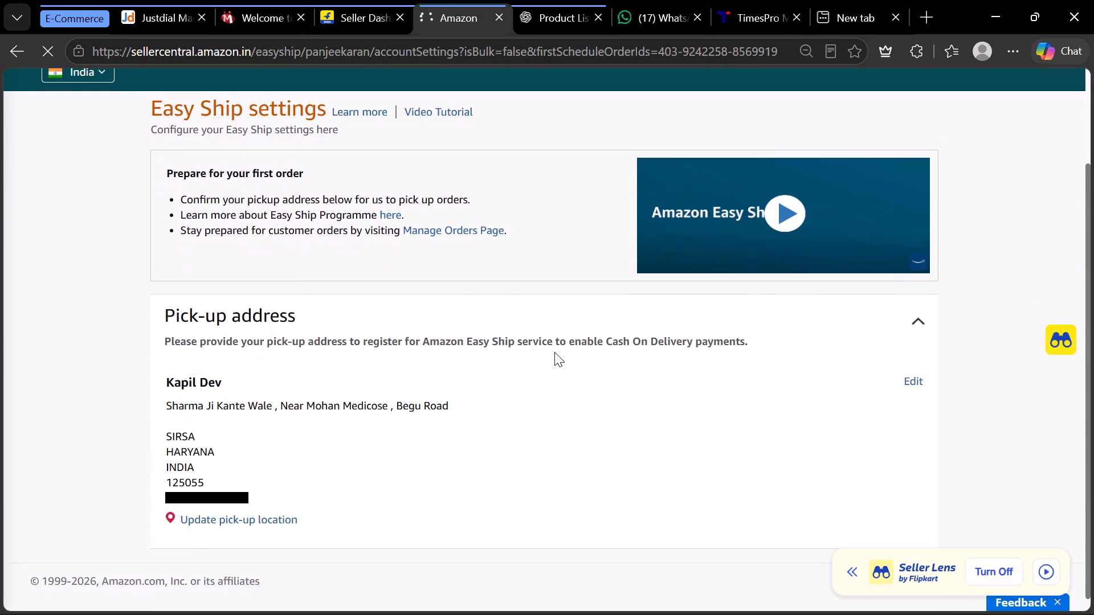
scroll(554, 352, "down", 1)
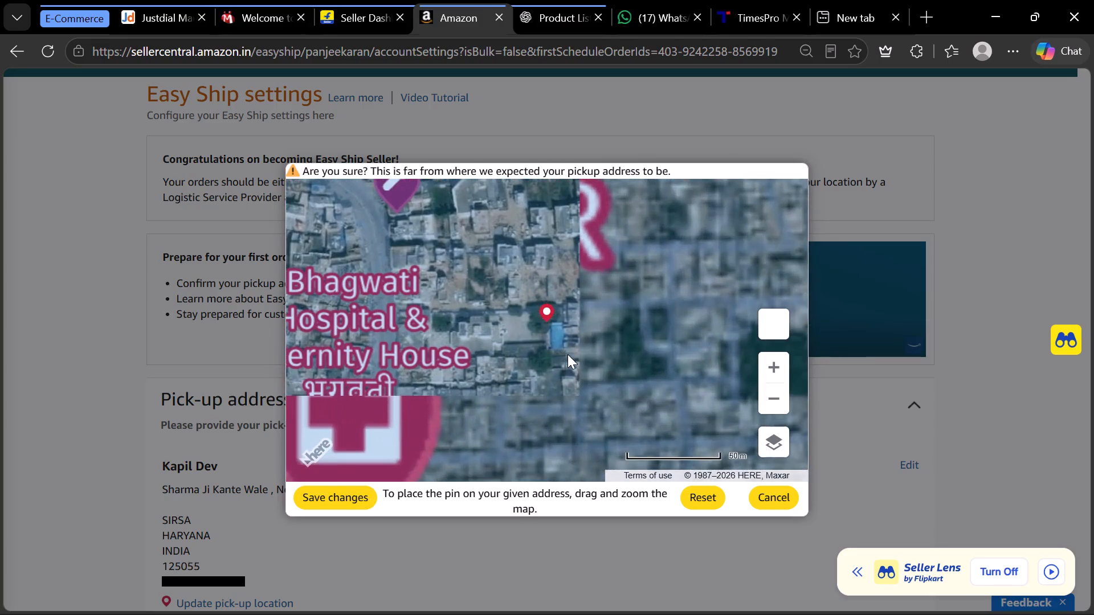
left_click_drag(550, 355, 816, 570)
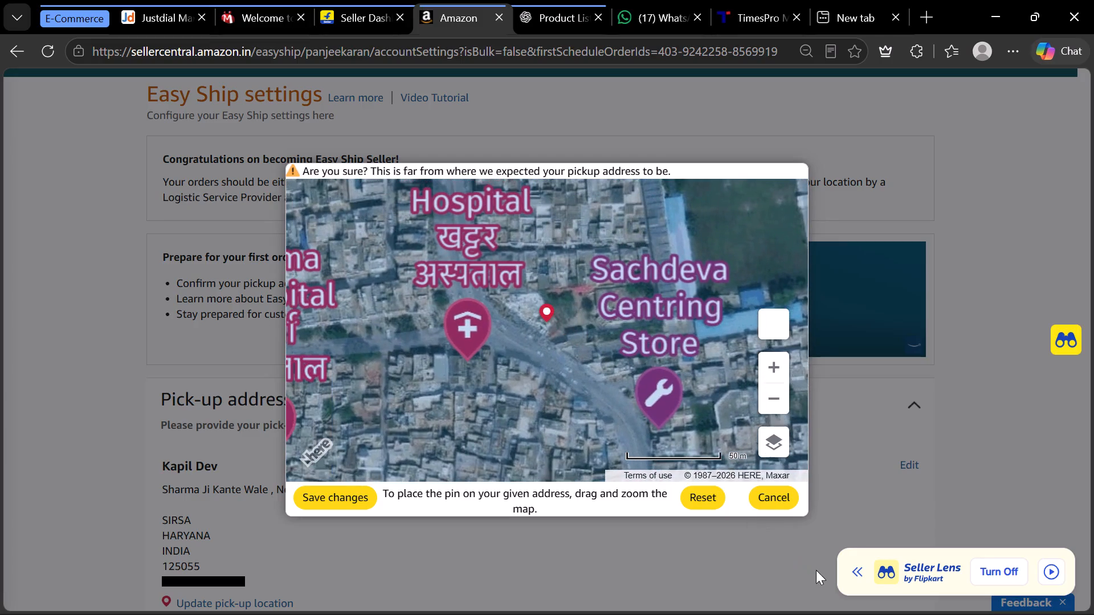
left_click_drag(606, 278, 635, 382)
scroll(635, 382, "down", 1)
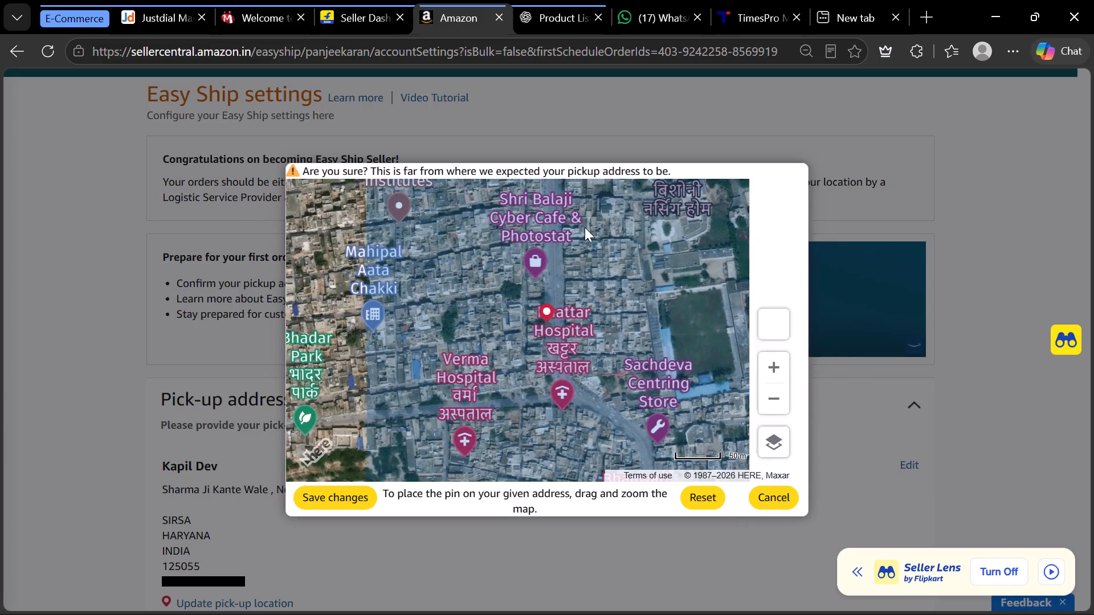
left_click_drag(601, 253, 562, 454)
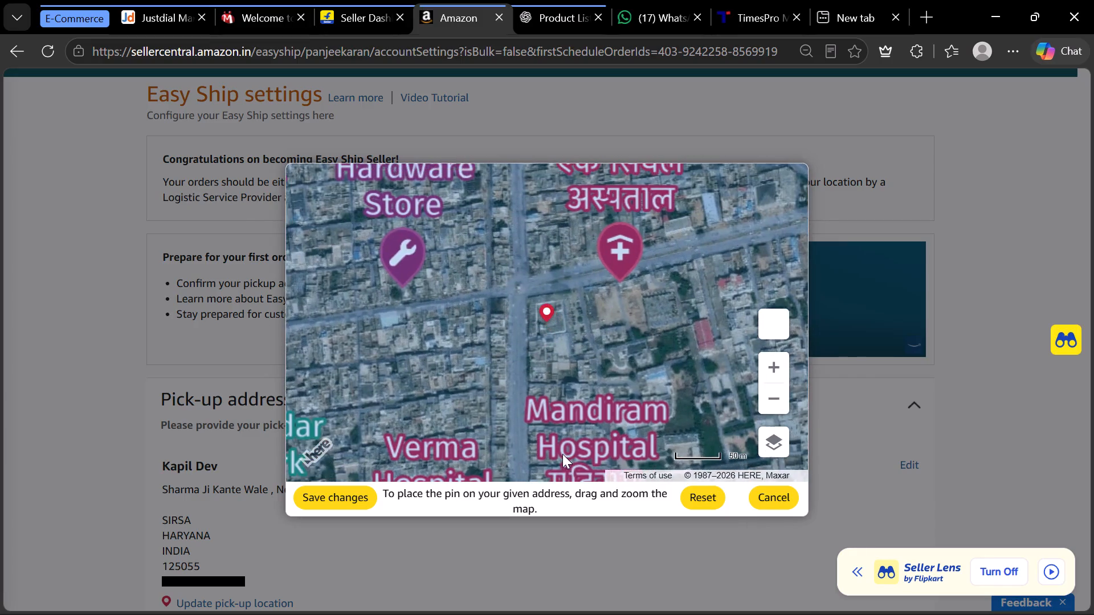
left_click_drag(562, 454, 572, 614)
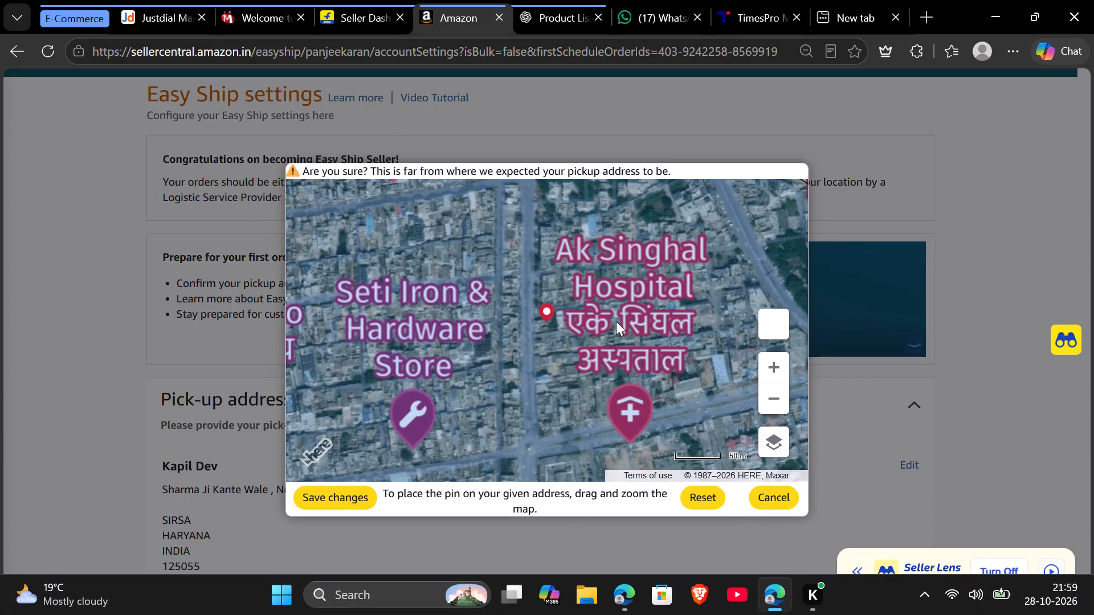
left_click_drag(602, 323, 581, 515)
left_click_drag(587, 339, 587, 341)
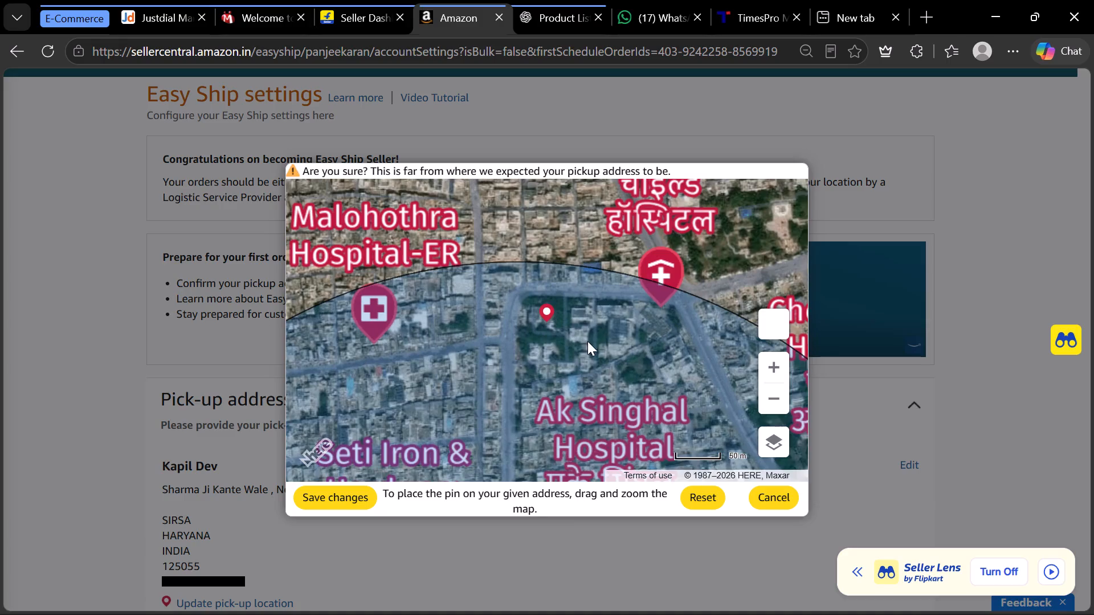
left_click_drag(587, 341, 589, 174)
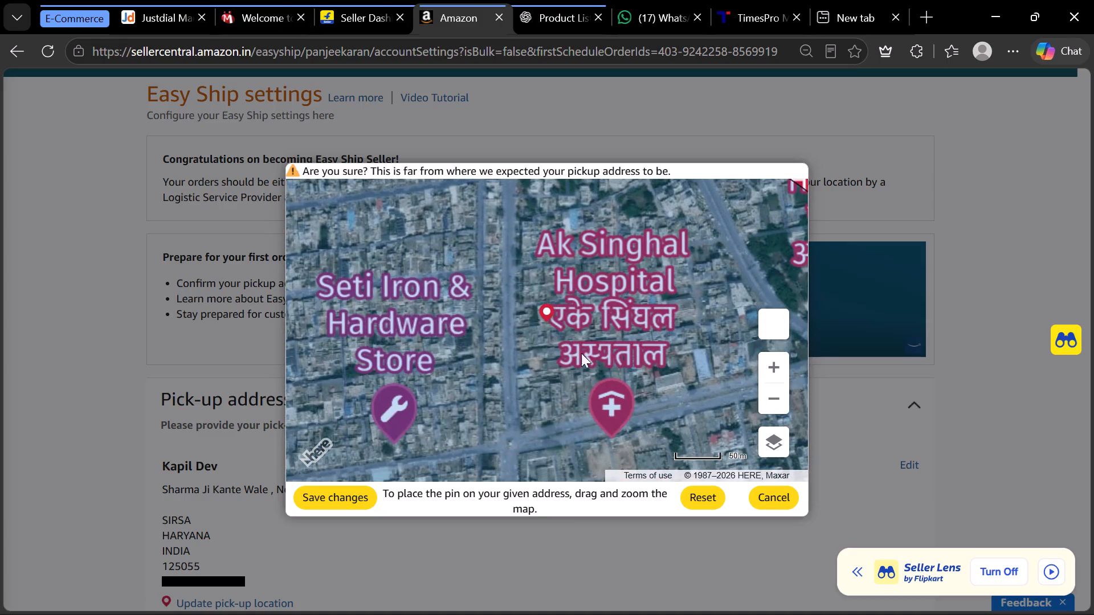
left_click_drag(575, 453, 606, 187)
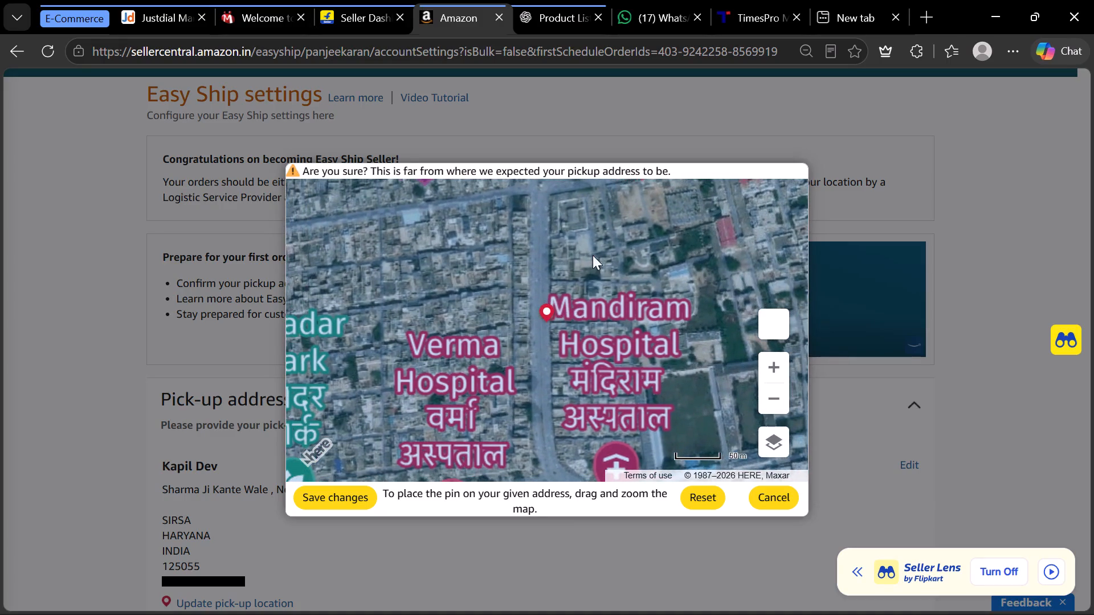
Move the pick-up pin along the main road to the junction beside Vaishnavi Hospital.
left_click_drag(540, 366, 671, 161)
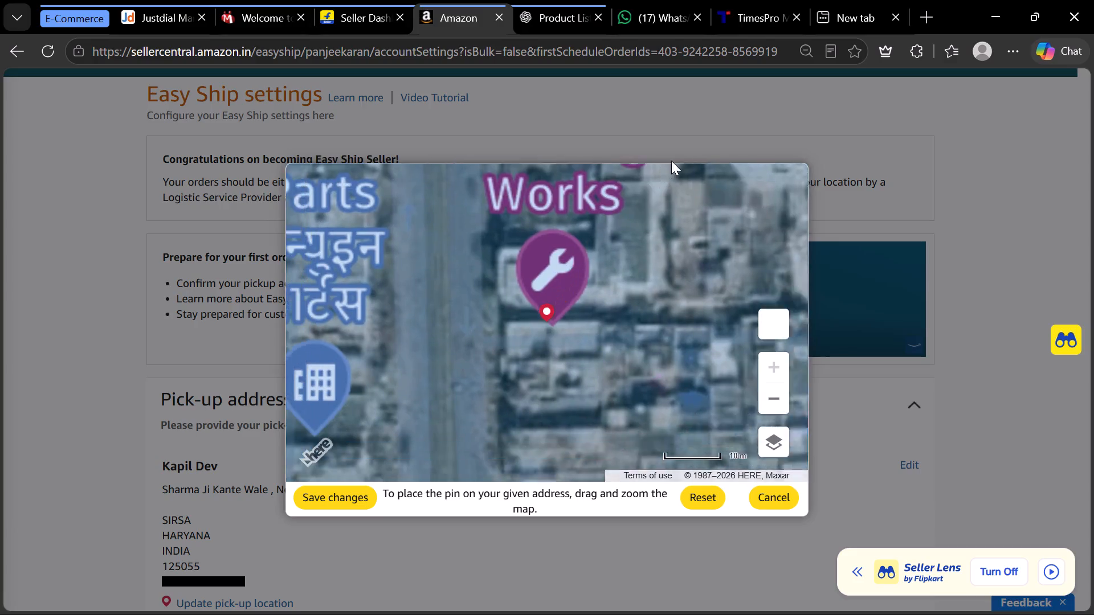
left_click_drag(671, 161, 715, 104)
left_click_drag(583, 390, 534, 310)
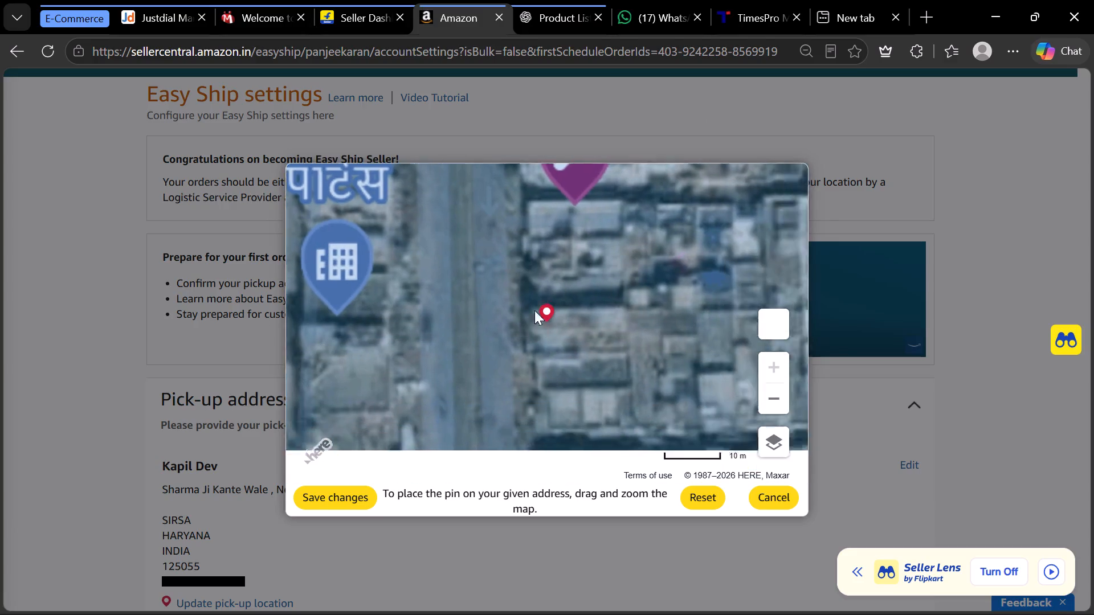
left_click_drag(534, 310, 578, 558)
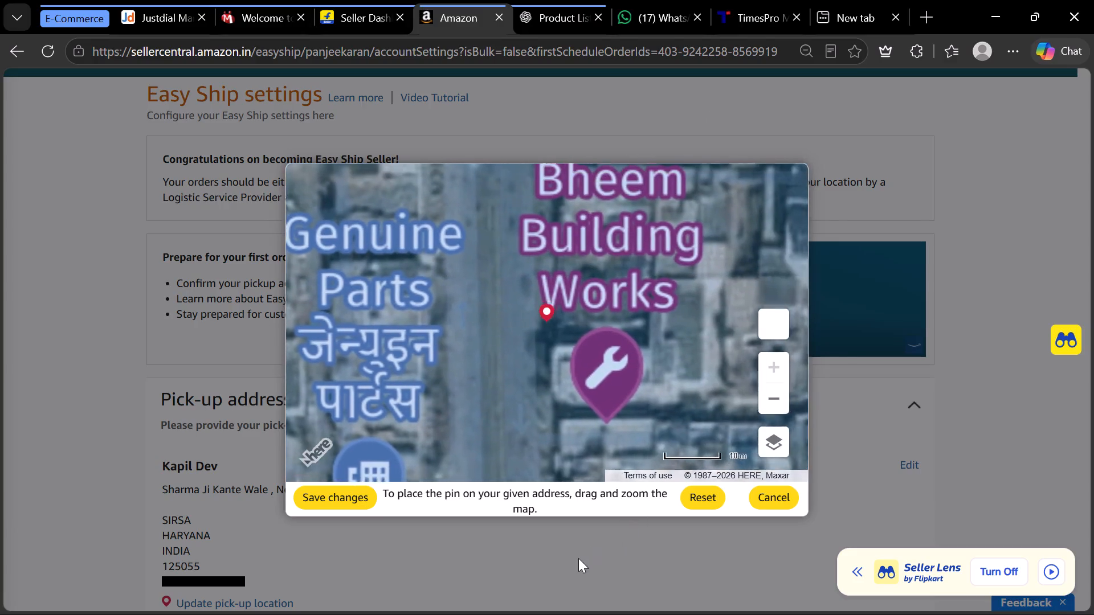
left_click_drag(578, 558, 578, 582)
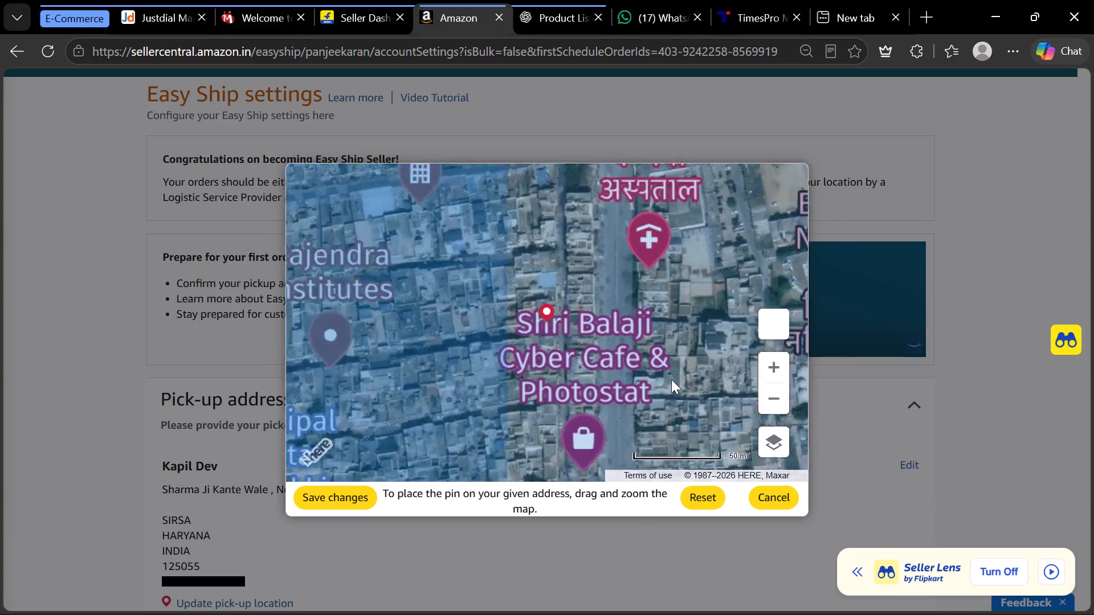
left_click_drag(683, 321, 636, 411)
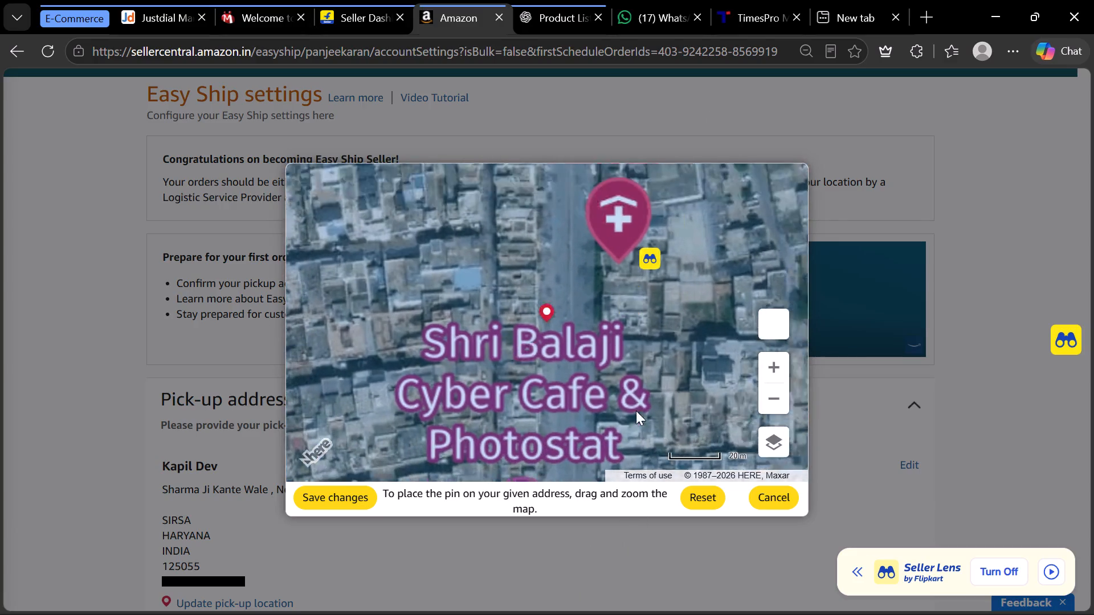
left_click_drag(636, 411, 654, 614)
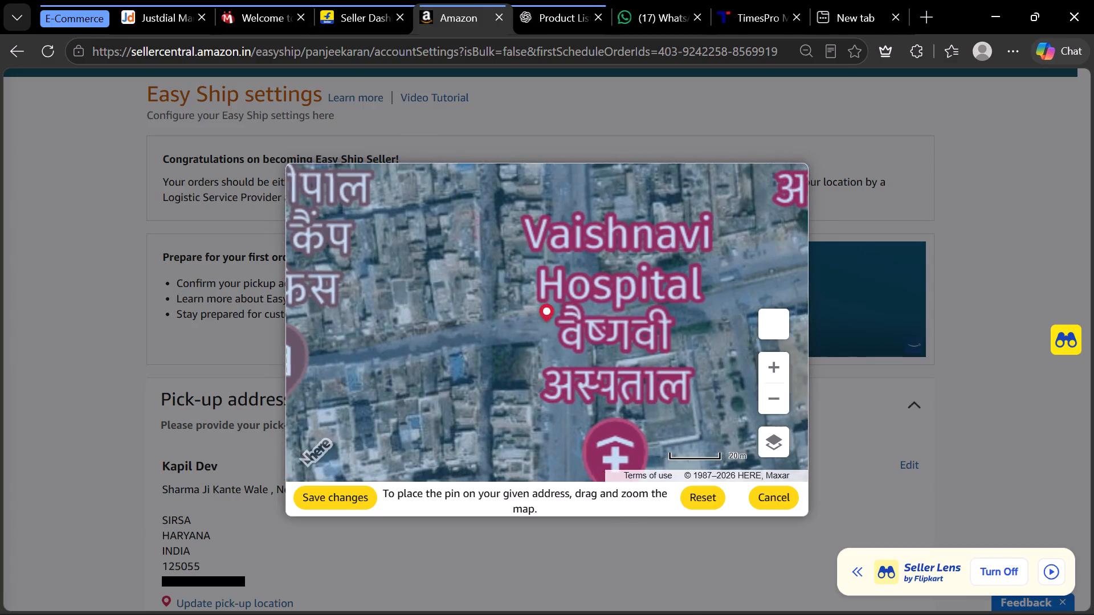
left_click_drag(654, 614, 654, 614)
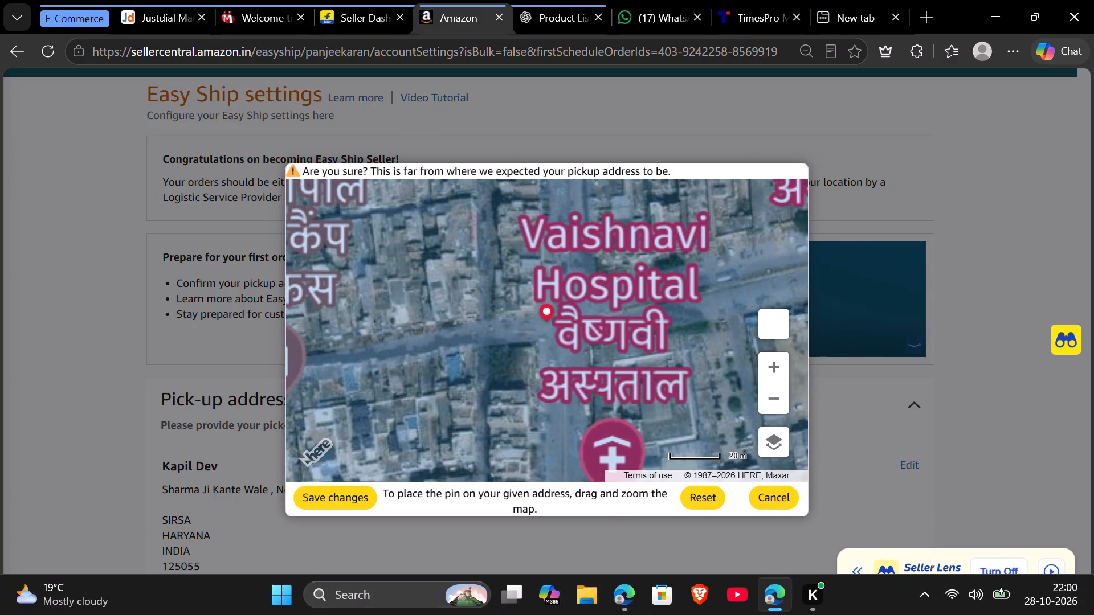
Open Google Maps in a new tab, search for Sharma Ji Kante Wale and show its place in Sirsa.
left_click(926, 21)
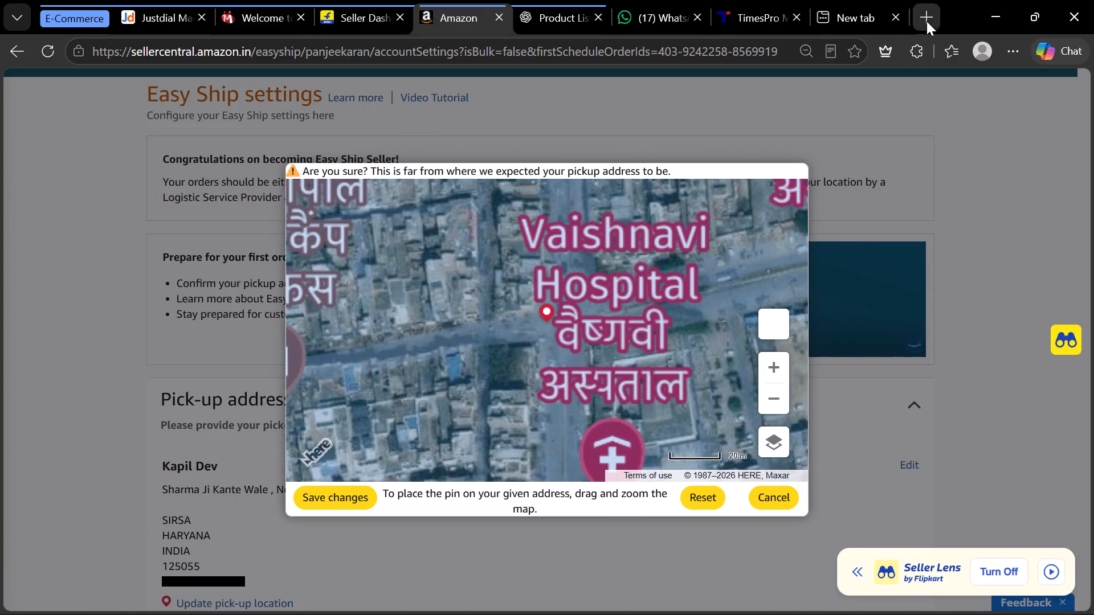
type("goo")
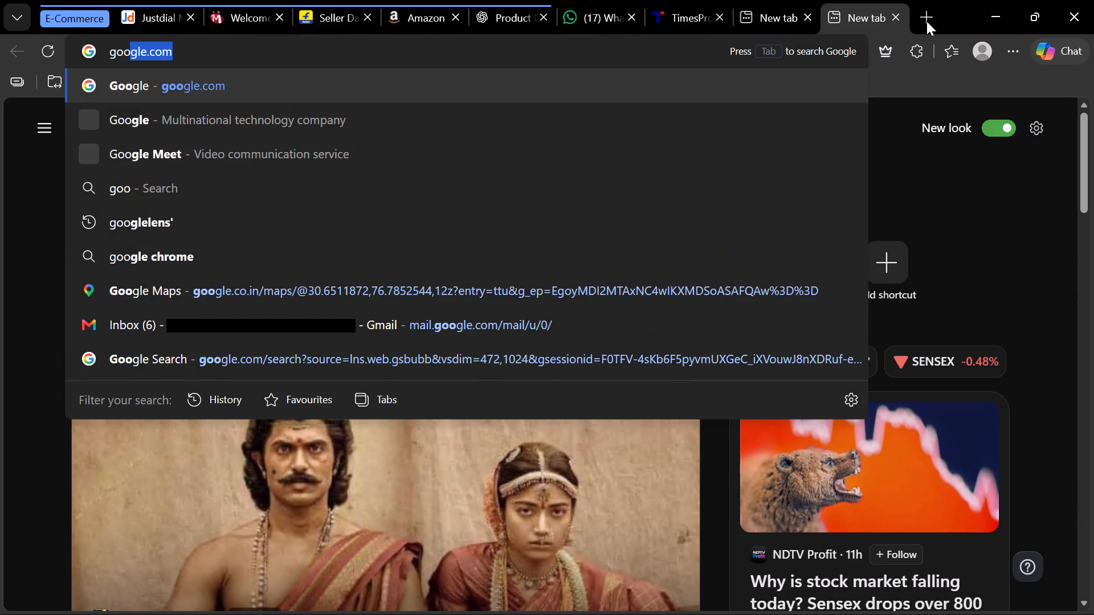
left_click(739, 283)
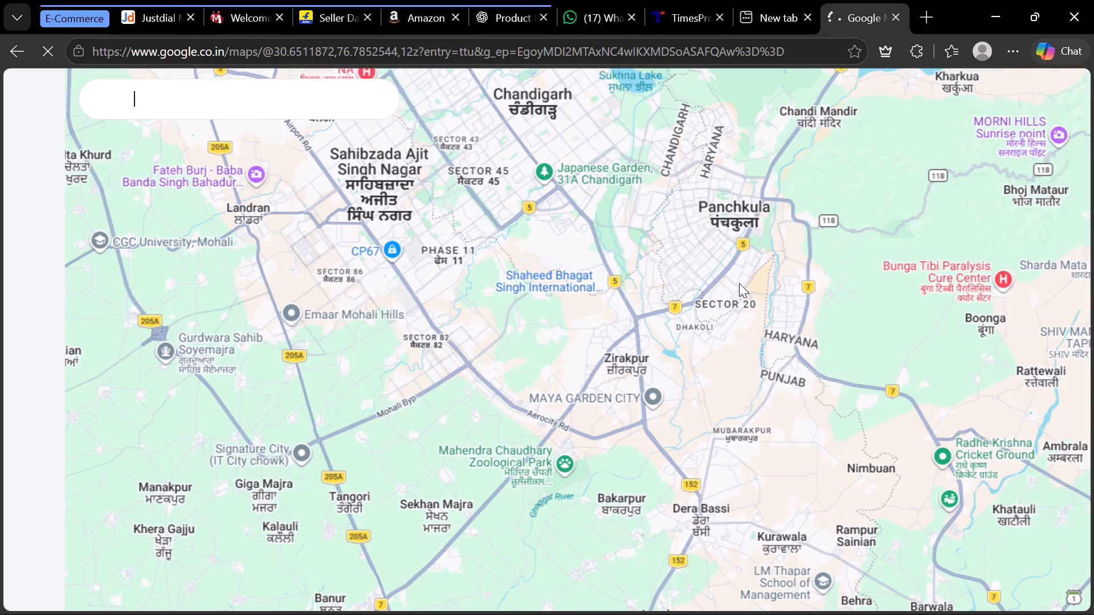
left_click(129, 95)
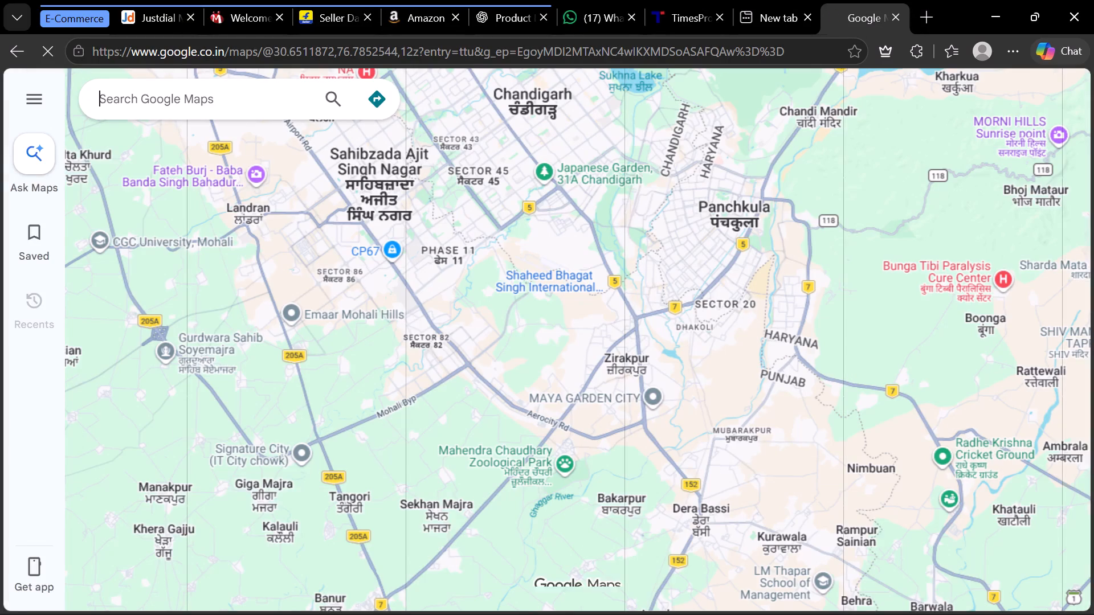
type("sharma")
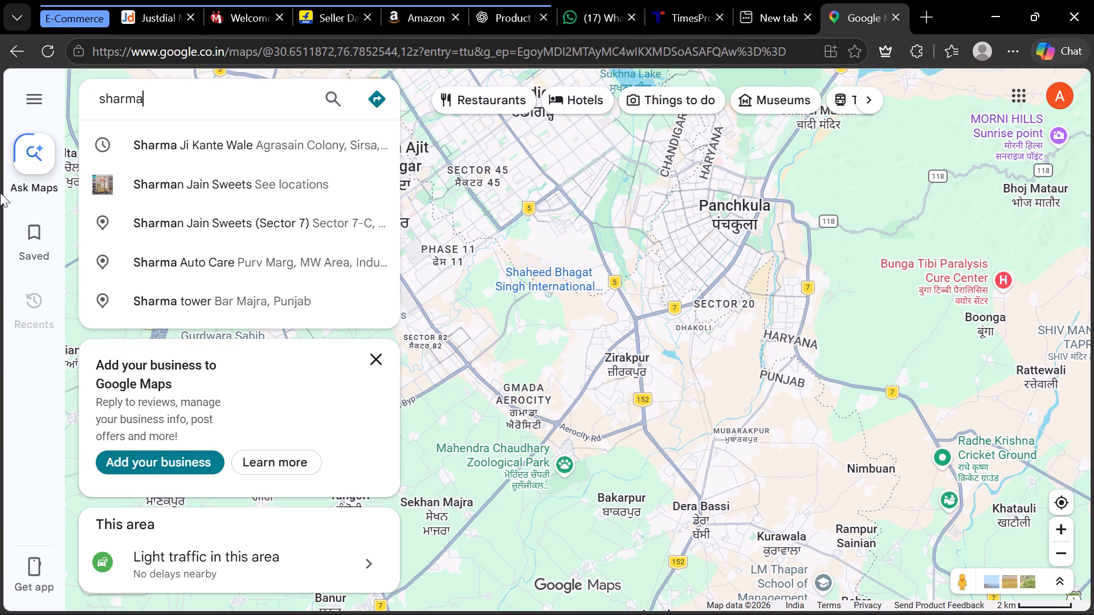
left_click(191, 135)
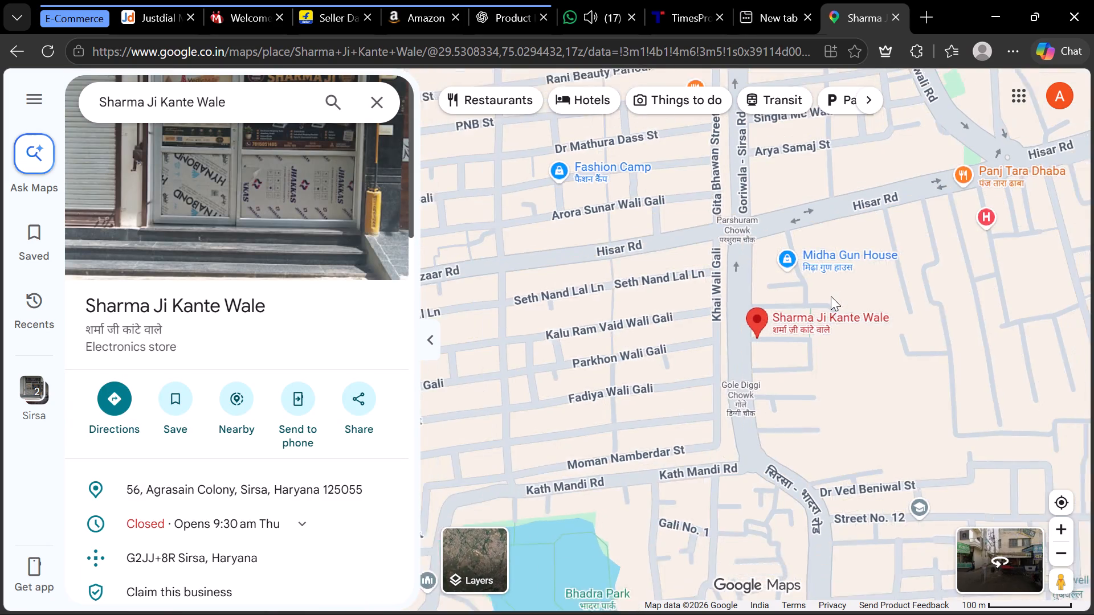
Compare the shop's surroundings on Google Maps with the pick-up pin map, checking landmarks north of the shop along Begu Road.
left_click_drag(831, 296, 797, 377)
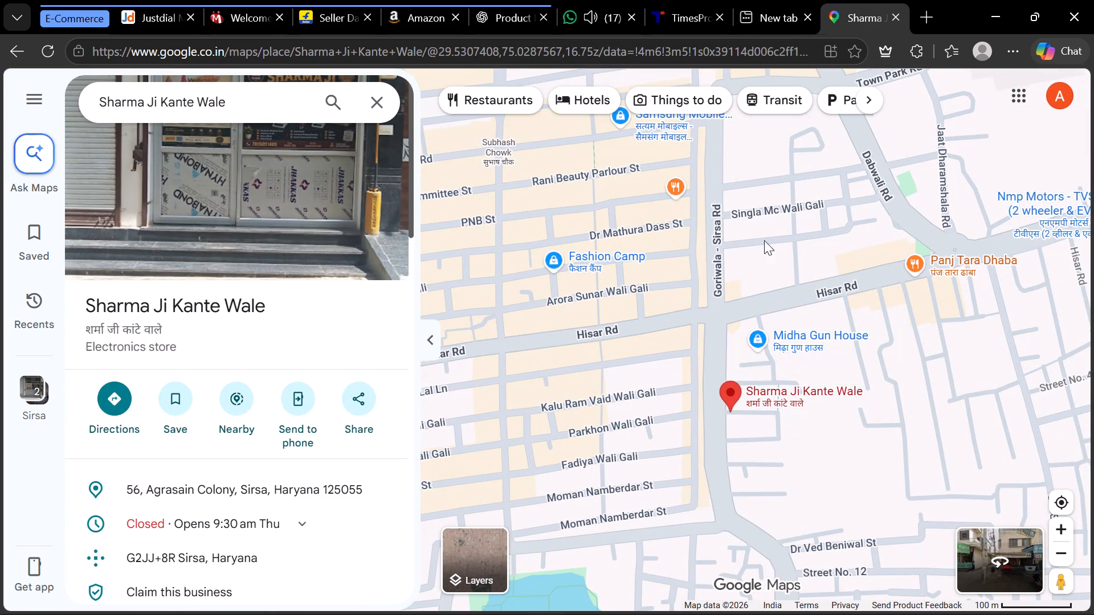
left_click(423, 11)
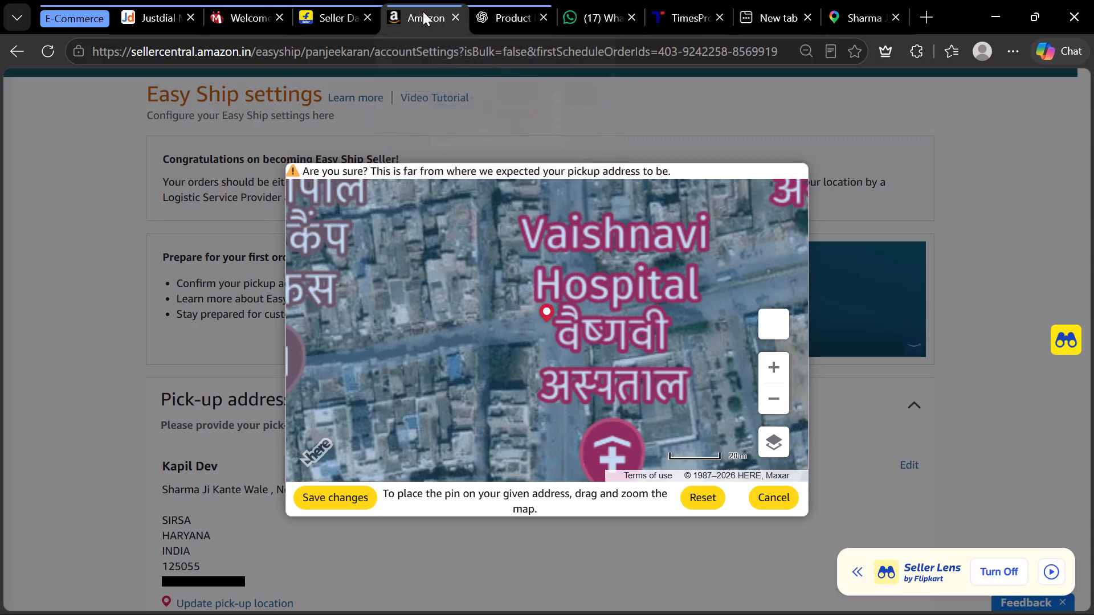
left_click(838, 7)
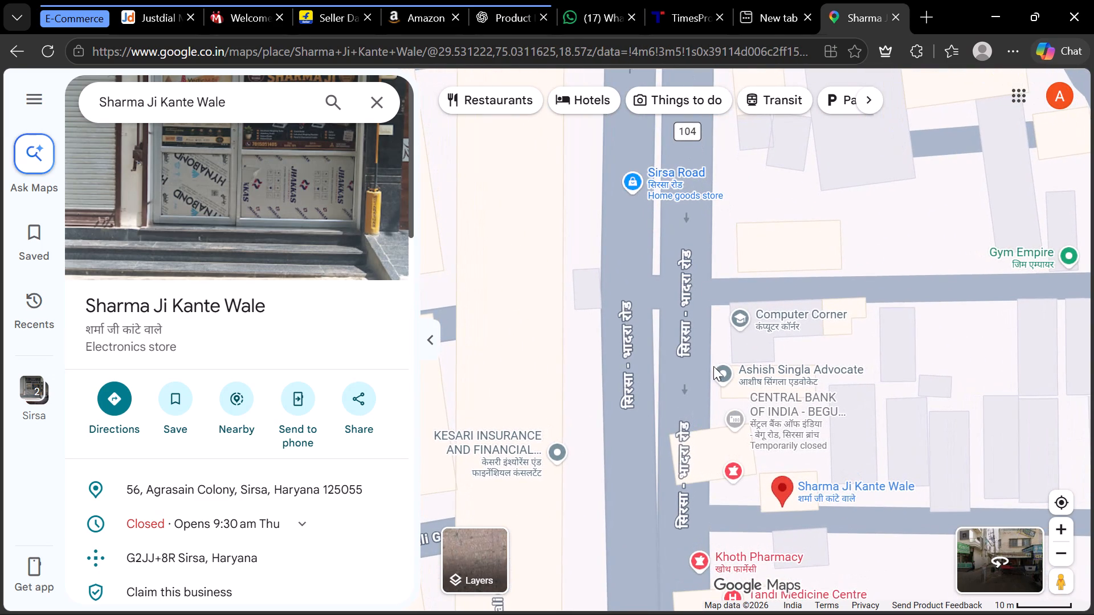
left_click_drag(688, 272, 685, 472)
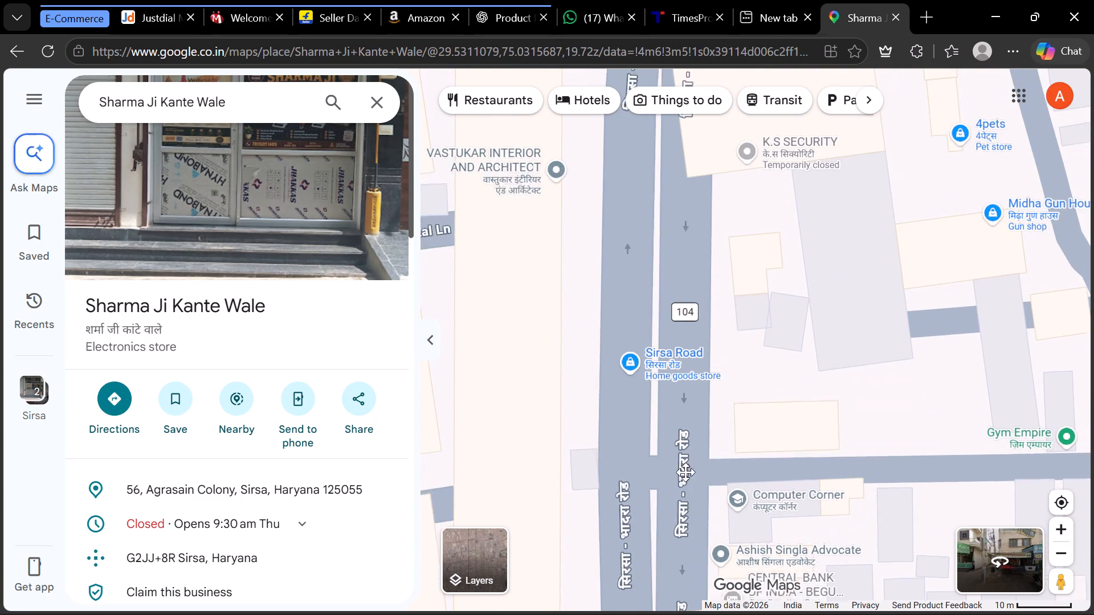
left_click_drag(685, 472, 687, 482)
left_click_drag(729, 384, 720, 594)
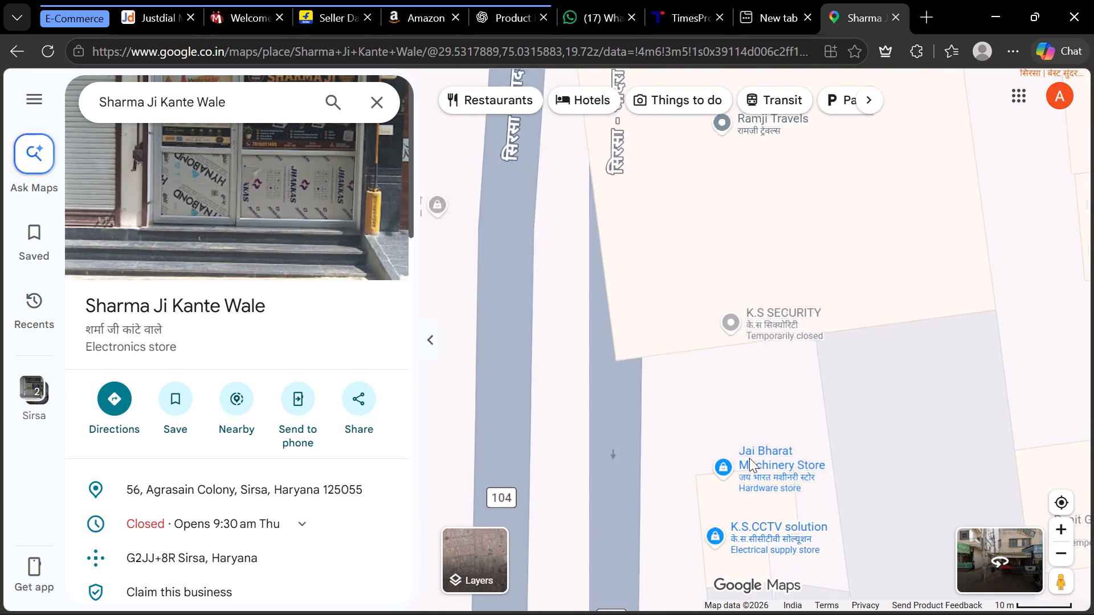
left_click_drag(694, 405, 688, 608)
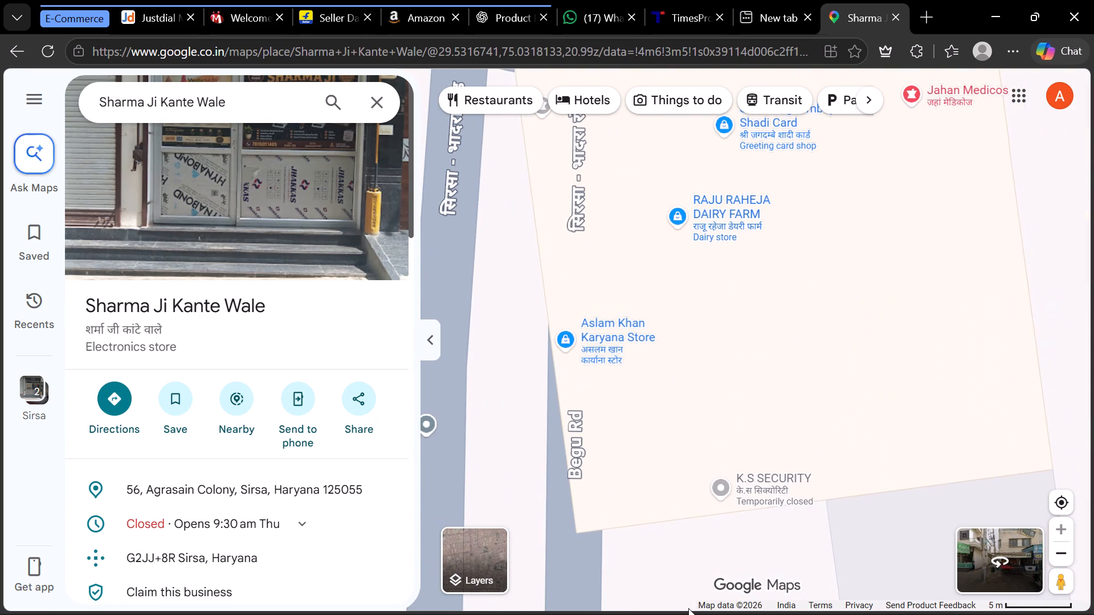
left_click_drag(688, 608, 688, 608)
Examine Google Maps southward along Begu Road, from Aslam Khan Karyana Store past Khoth Pharmacy to Gole Diggi Chowk.
left_click_drag(692, 387, 751, 217)
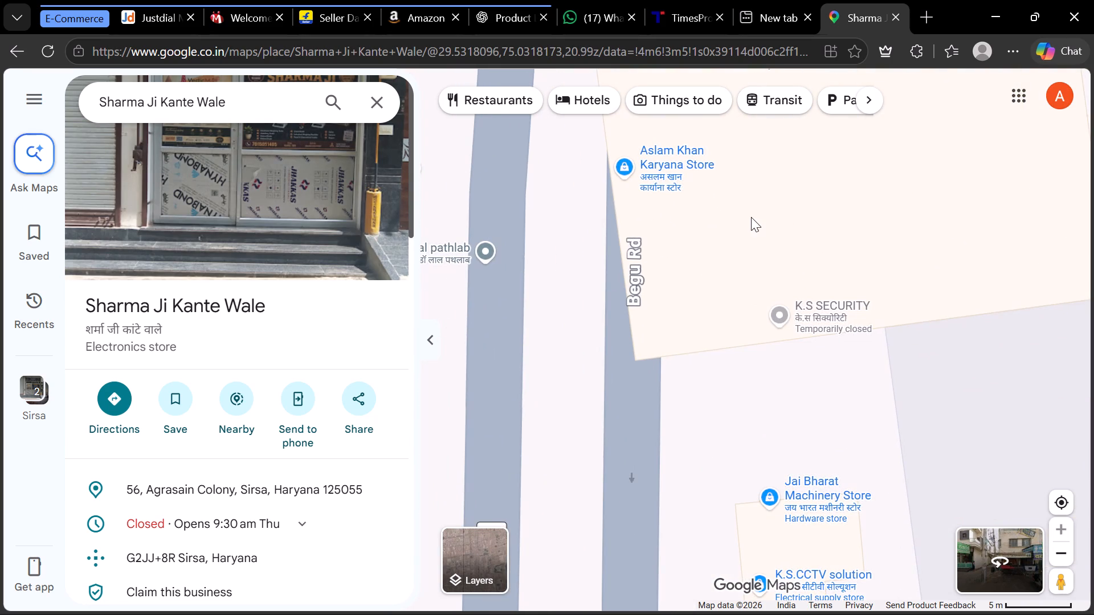
left_click_drag(696, 387, 682, 10)
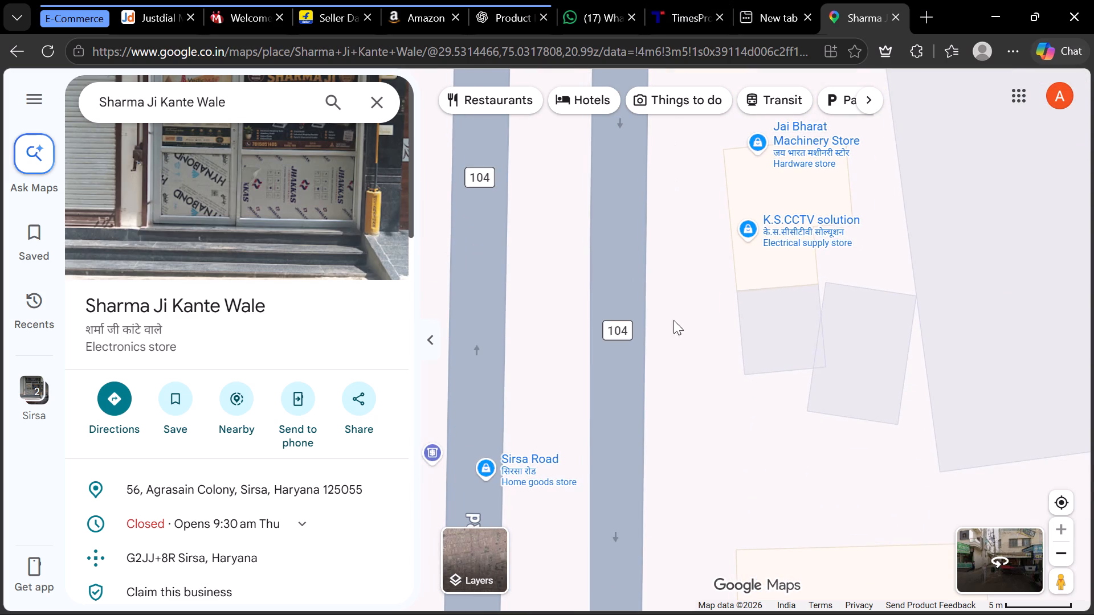
left_click_drag(696, 425, 728, 241)
left_click_drag(690, 419, 807, 216)
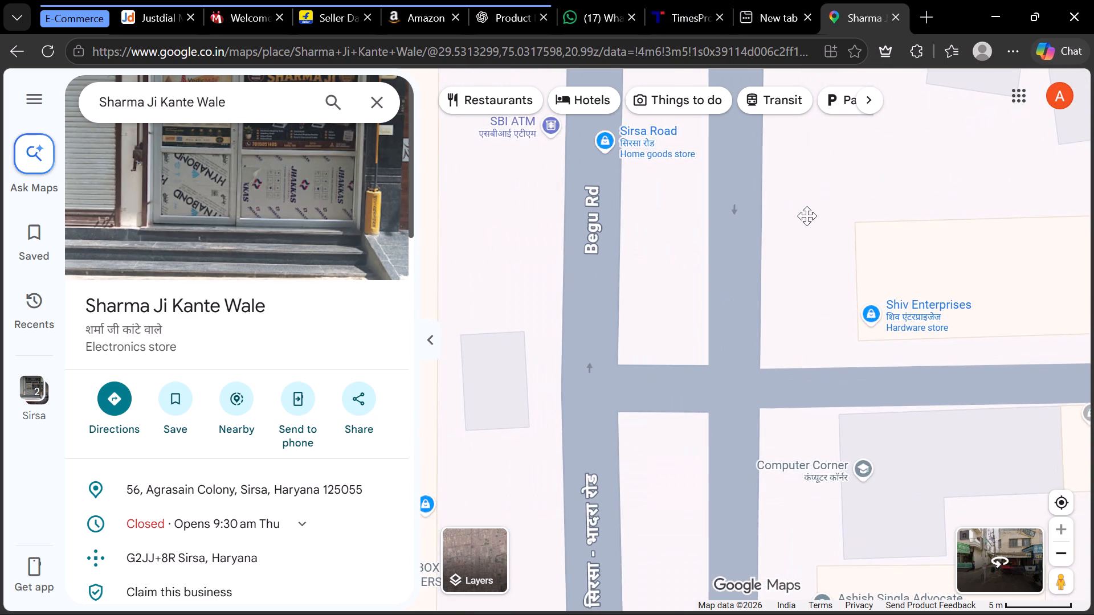
left_click_drag(807, 216, 758, 1)
left_click_drag(679, 453, 722, 255)
left_click_drag(685, 364, 794, 149)
left_click_drag(878, 448, 790, 146)
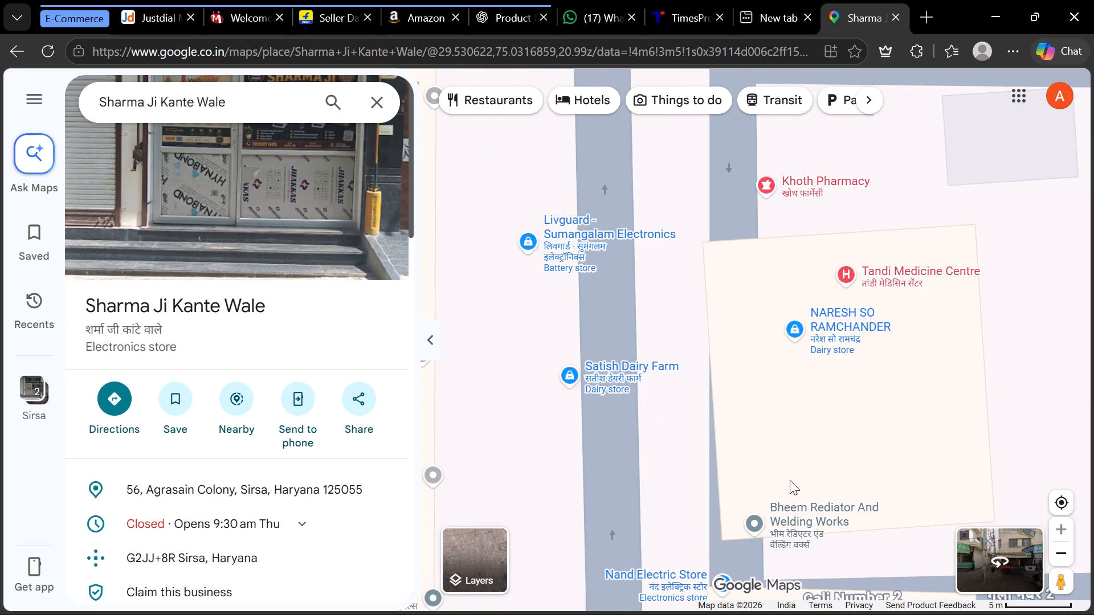
left_click_drag(790, 478, 780, 231)
left_click_drag(765, 377, 773, 197)
left_click_drag(786, 434, 781, 118)
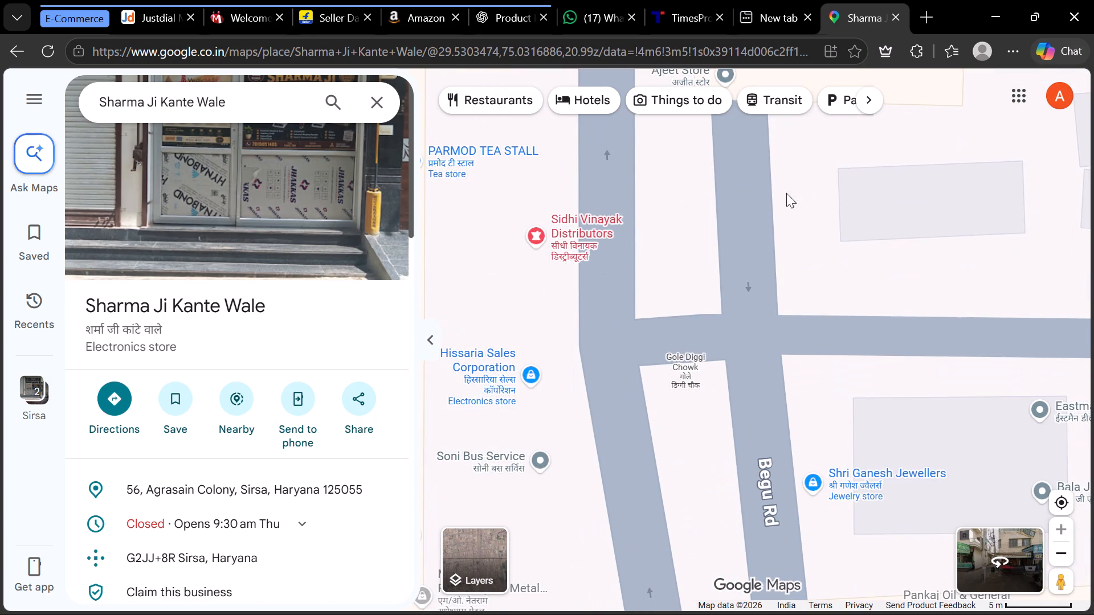
Examine Google Maps around the Gol Diggi roundabout and Gali Number 5 for landmarks that match the pick-up map.
left_click_drag(781, 319, 786, 9)
left_click_drag(799, 413, 713, 110)
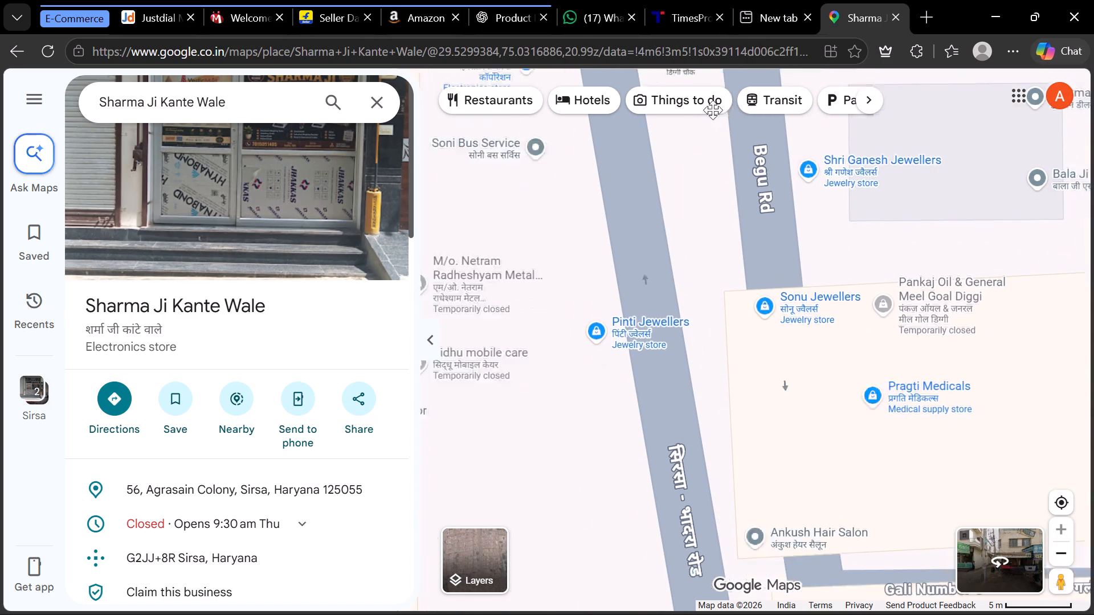
left_click_drag(713, 110, 689, 7)
left_click_drag(842, 389, 741, 89)
left_click_drag(794, 169, 737, 367)
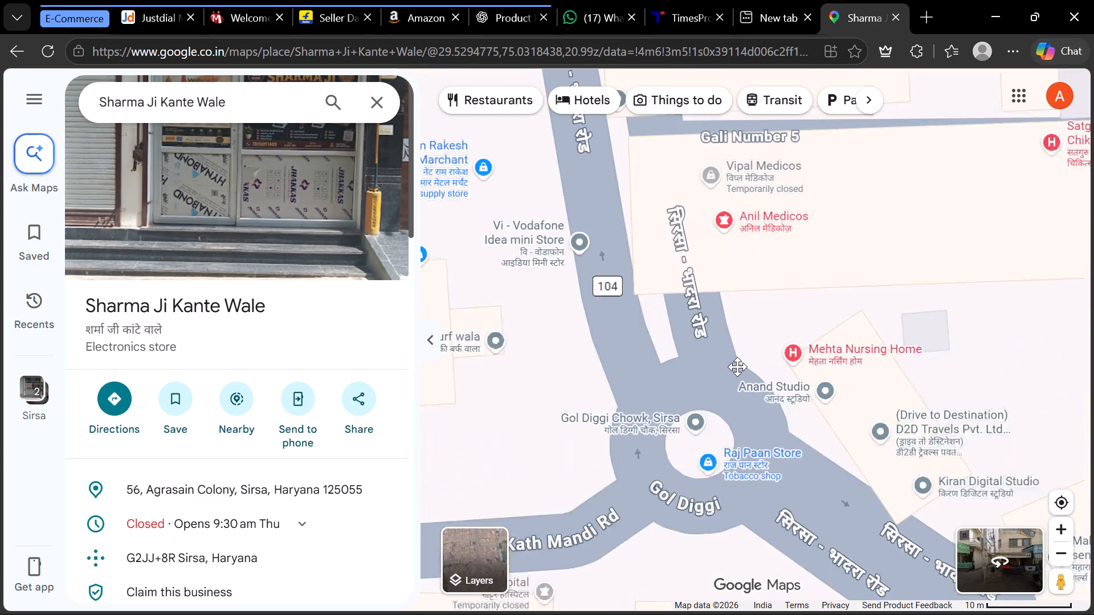
left_click_drag(737, 367, 719, 413)
left_click_drag(842, 331, 637, 501)
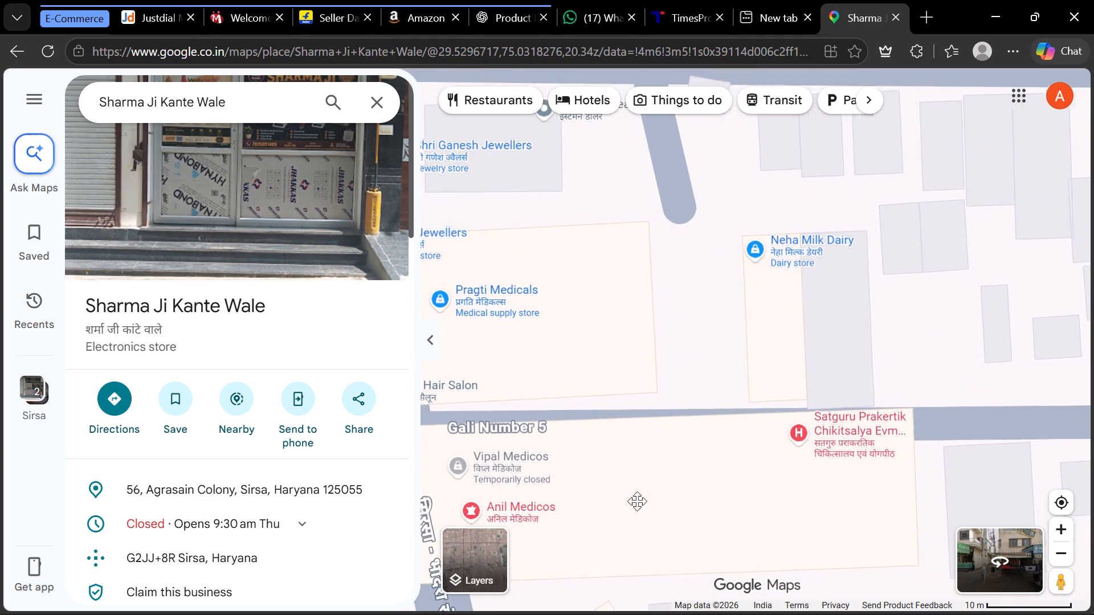
left_click_drag(637, 501, 795, 546)
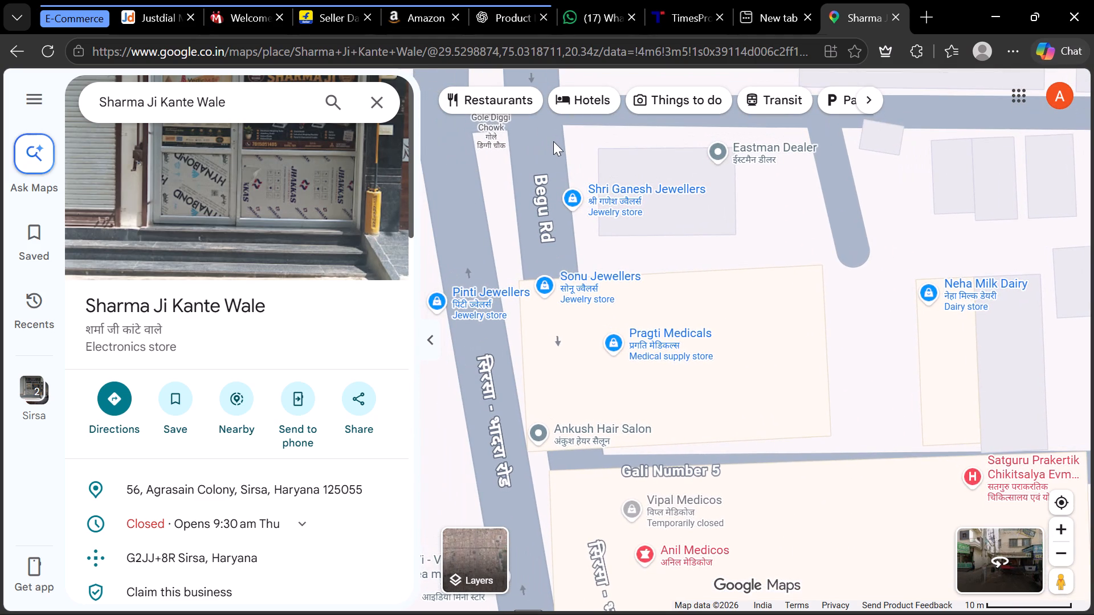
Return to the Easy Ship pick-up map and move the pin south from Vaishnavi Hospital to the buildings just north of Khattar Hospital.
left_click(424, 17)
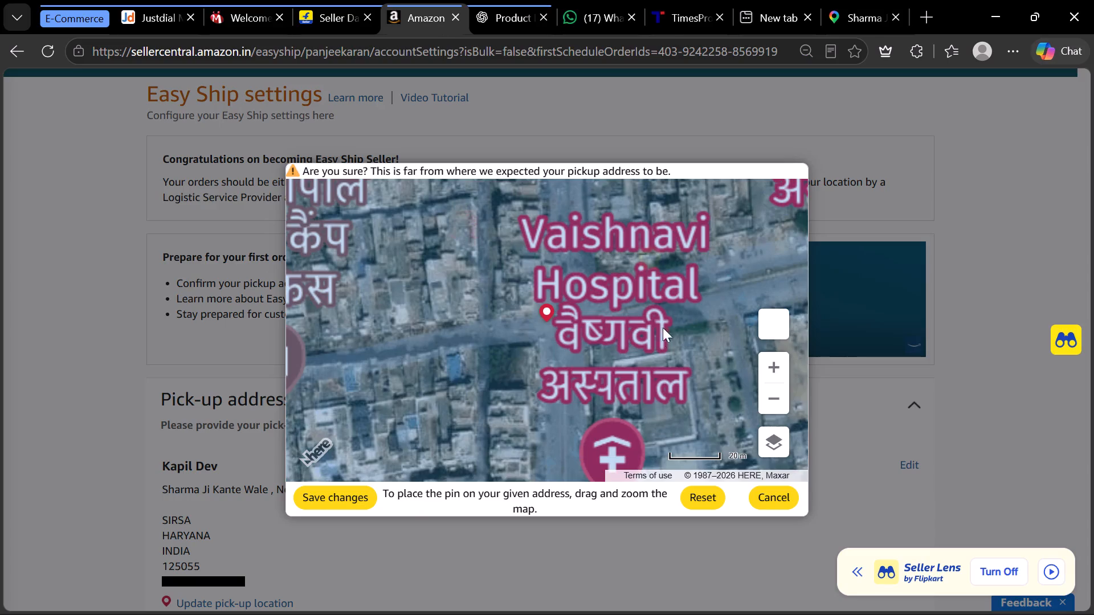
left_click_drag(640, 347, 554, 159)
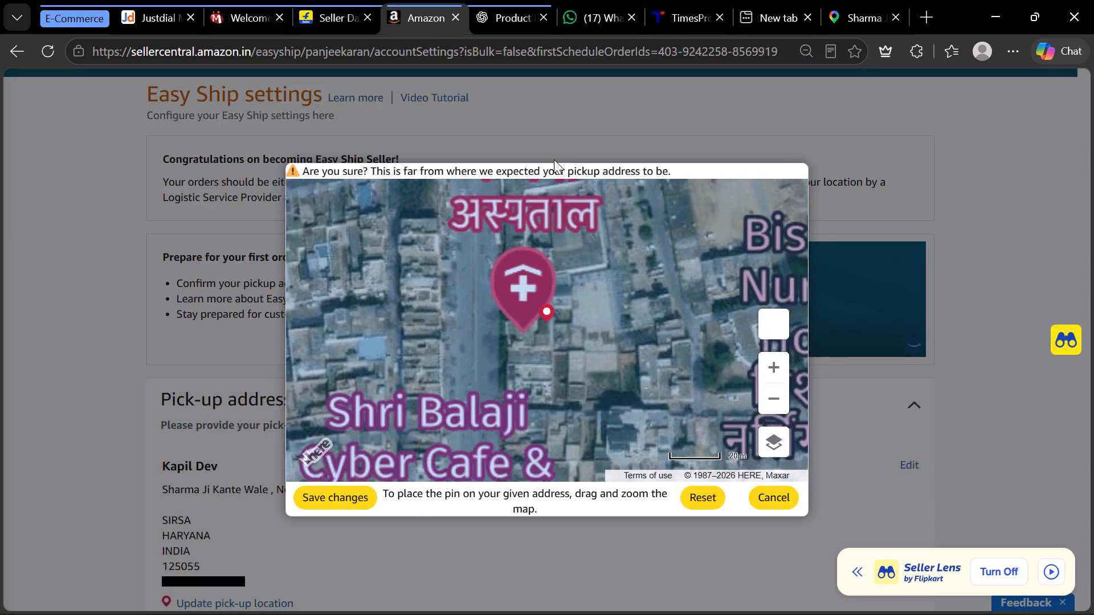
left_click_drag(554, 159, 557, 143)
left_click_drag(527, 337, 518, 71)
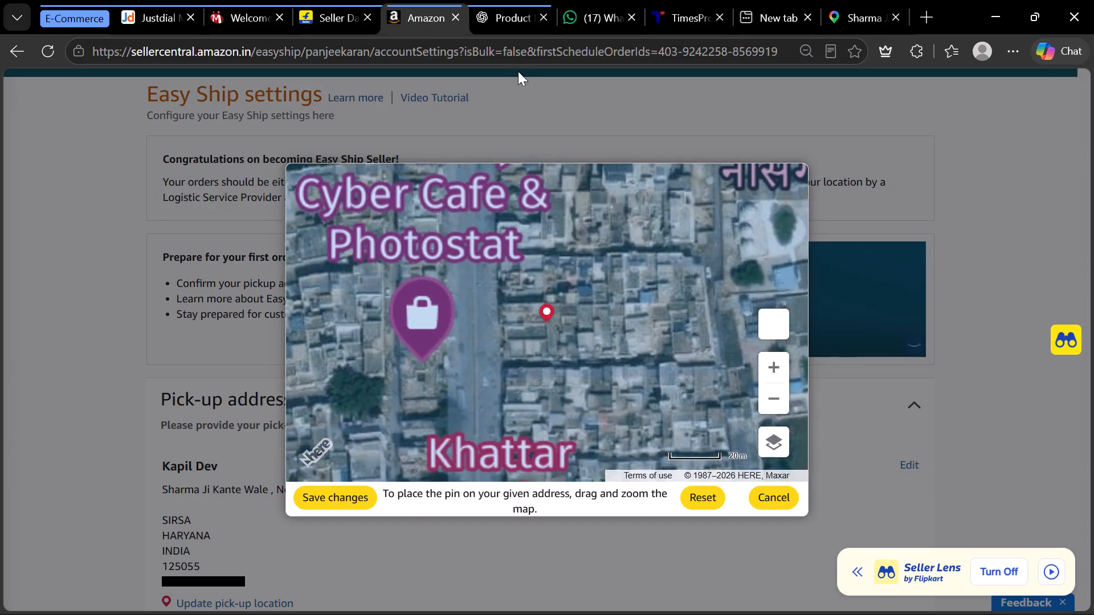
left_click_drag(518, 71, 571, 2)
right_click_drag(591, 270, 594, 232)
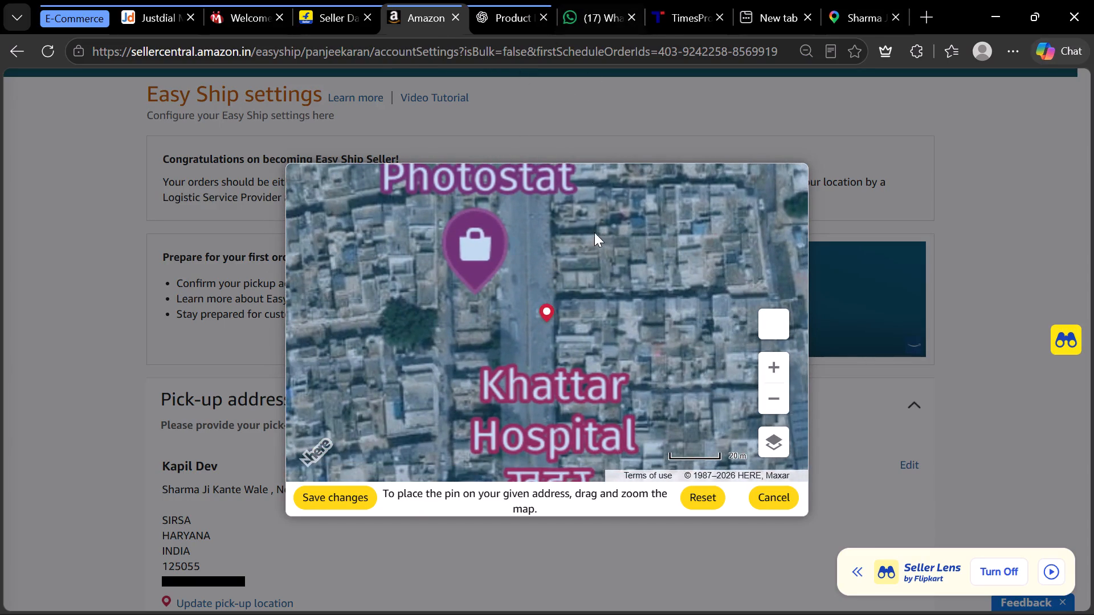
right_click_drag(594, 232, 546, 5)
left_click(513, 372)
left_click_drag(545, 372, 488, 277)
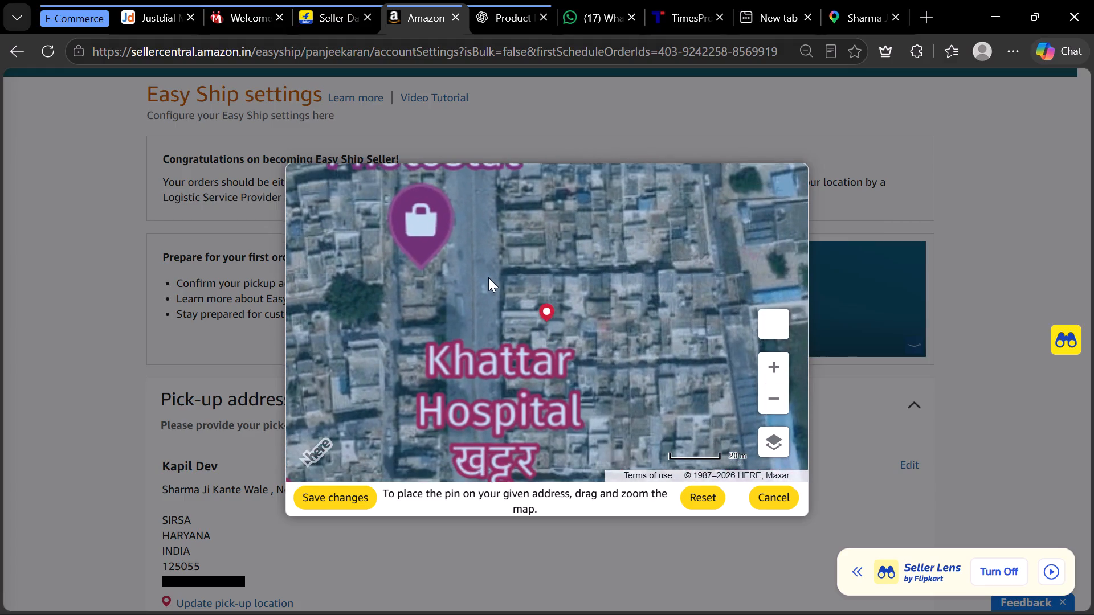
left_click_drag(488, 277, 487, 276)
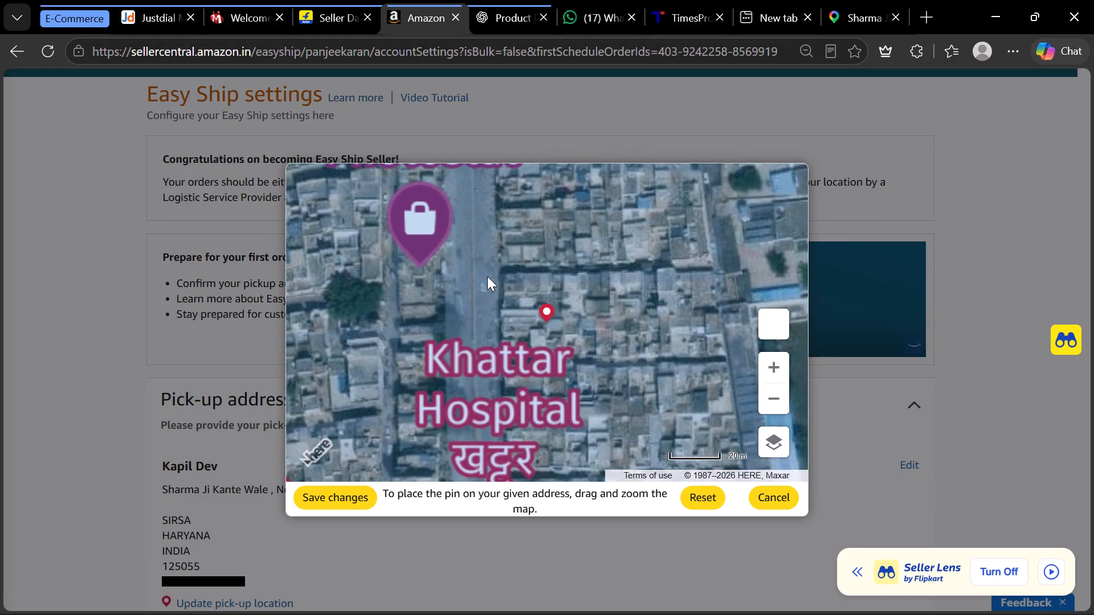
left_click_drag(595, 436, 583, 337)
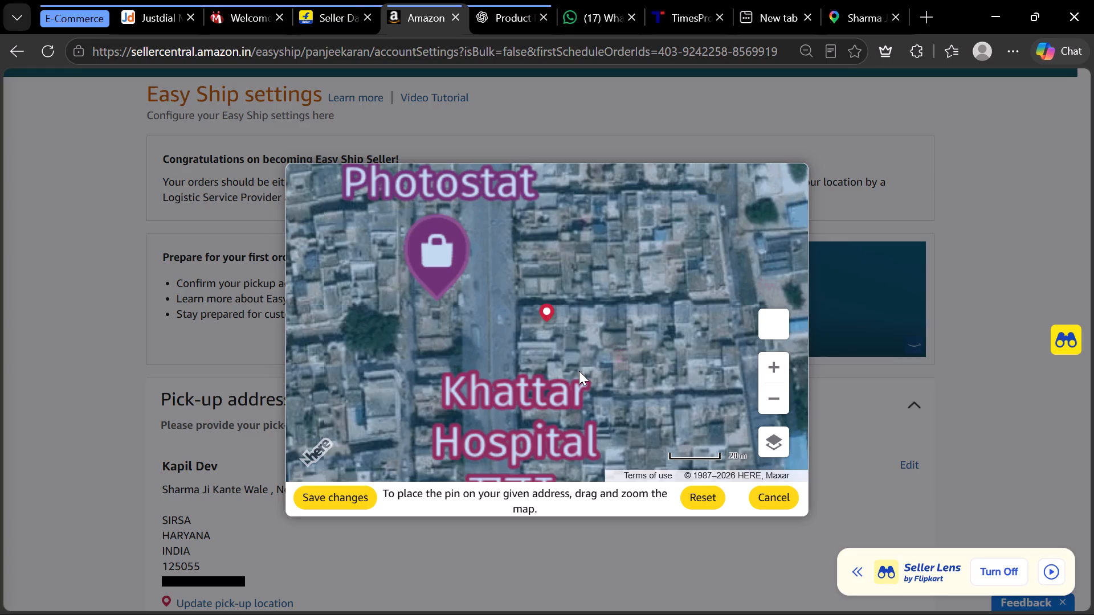
Move the pick-up pin back north to the main road between Vaishnavi Hospital and Shri Balaji Cyber Cafe & Photostat.
left_click_drag(577, 371, 546, 526)
left_click_drag(587, 313, 652, 483)
left_click_drag(598, 375, 579, 433)
right_click(579, 433)
left_click_drag(579, 433, 629, 398)
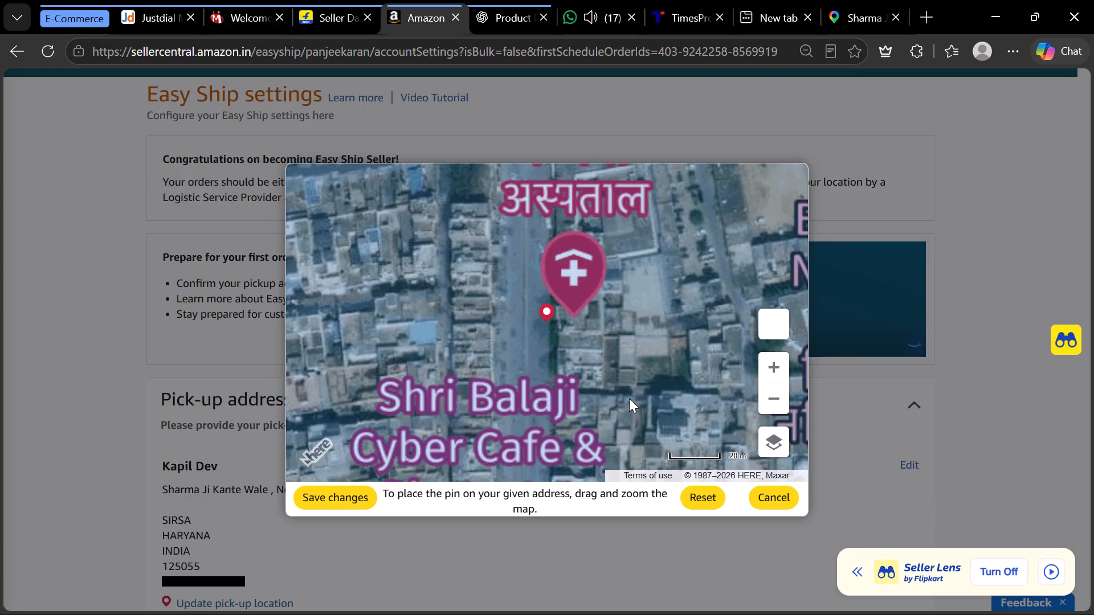
left_click_drag(628, 367, 633, 359)
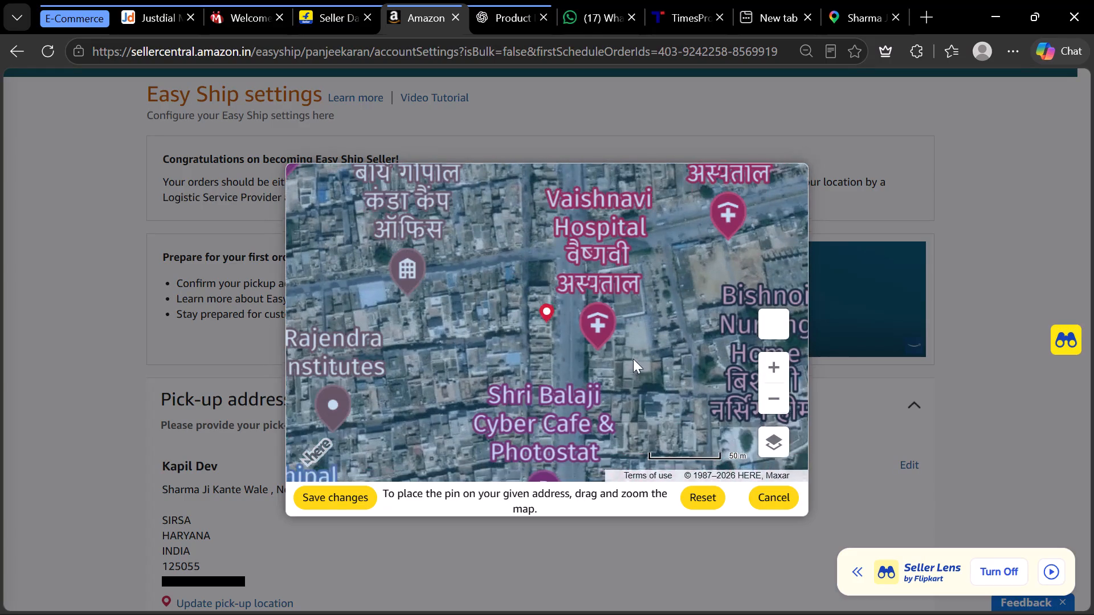
left_click_drag(633, 359, 520, 402)
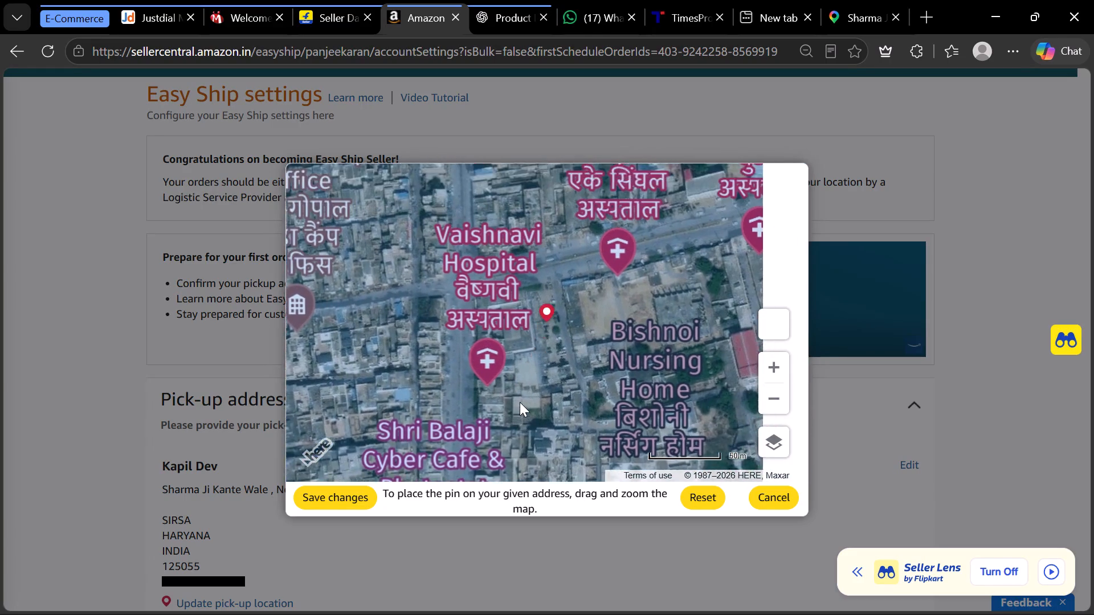
left_click_drag(520, 402, 586, 286)
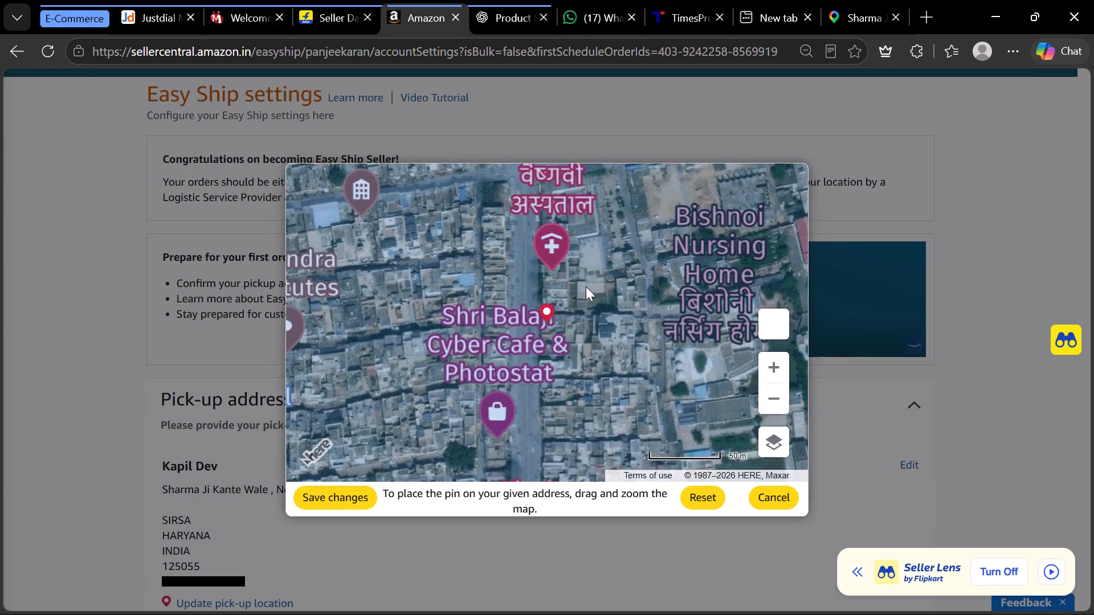
left_click_drag(586, 286, 585, 315)
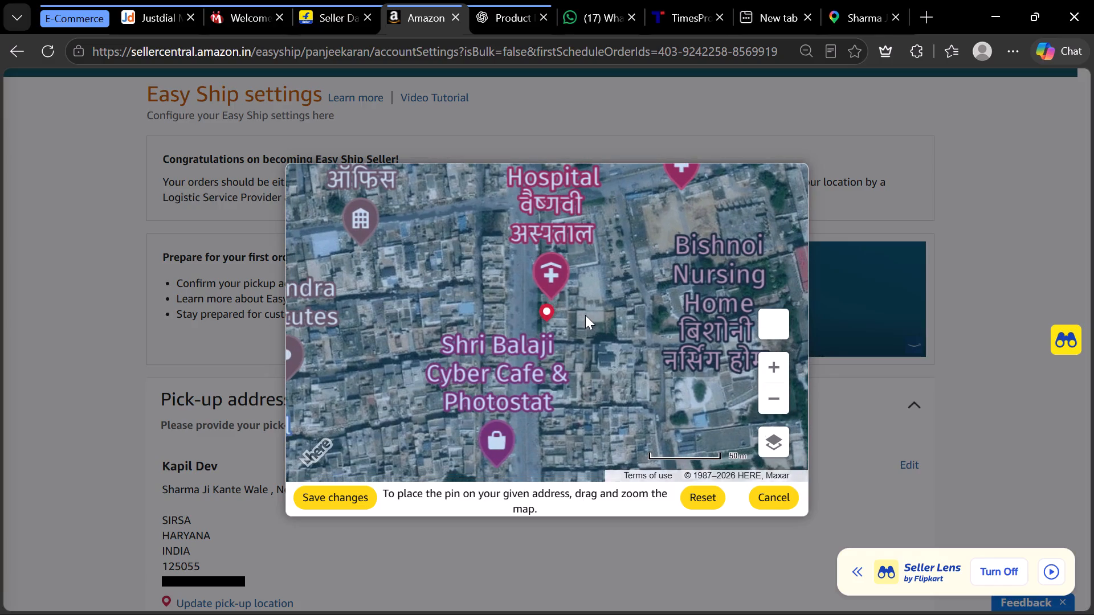
left_click_drag(585, 315, 603, 298)
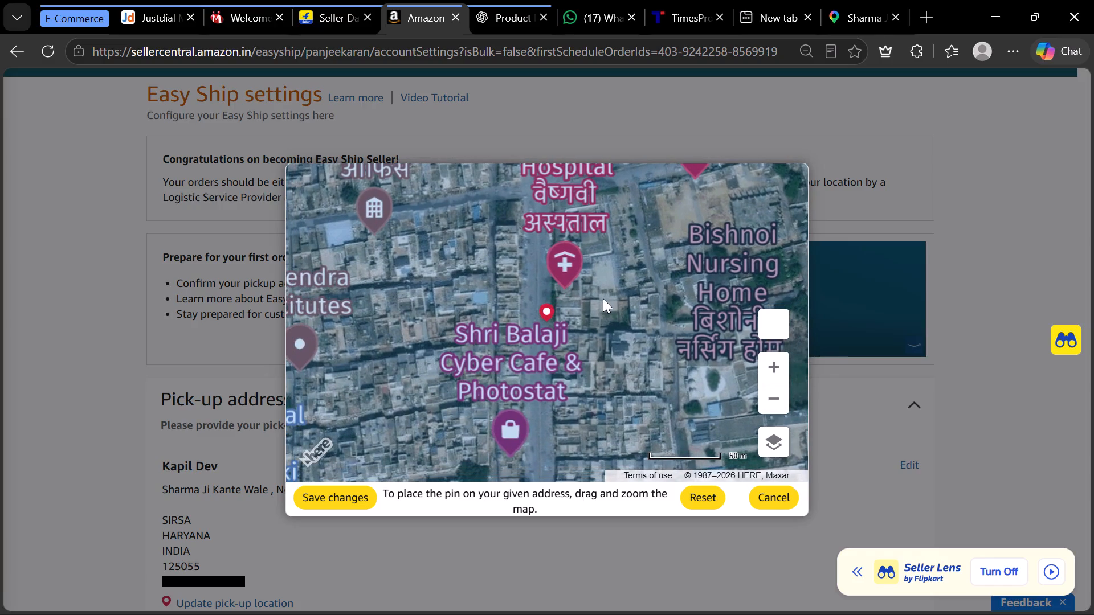
Place the pick-up pin on the east side of the main road beside Bheem Building Works, south of Vaishnavi Hospital.
left_click(569, 264)
left_click_drag(569, 264, 546, 321)
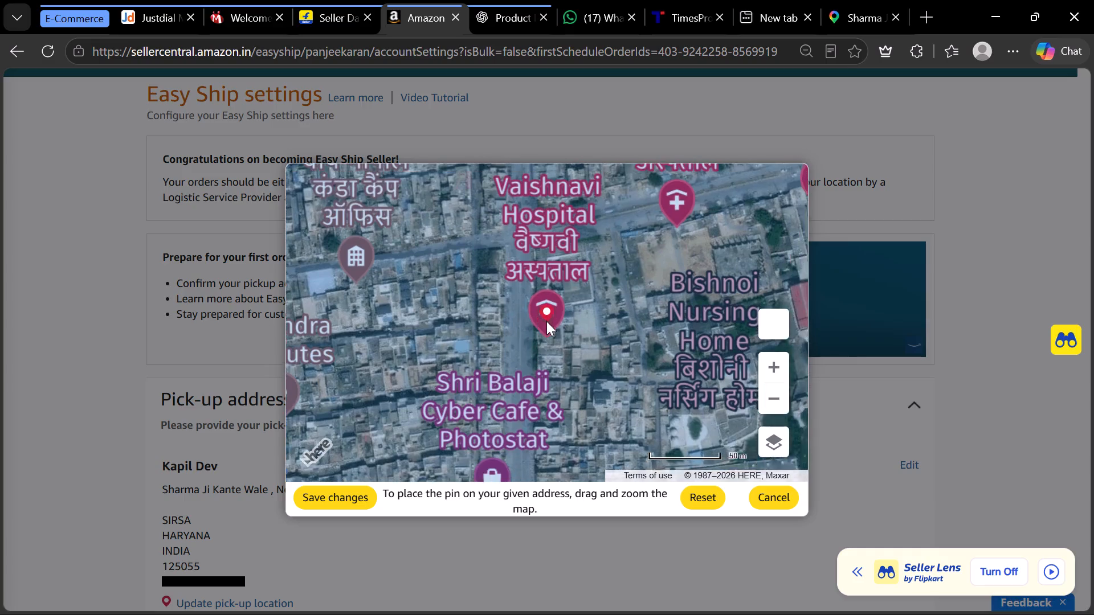
left_click_drag(546, 321, 573, 235)
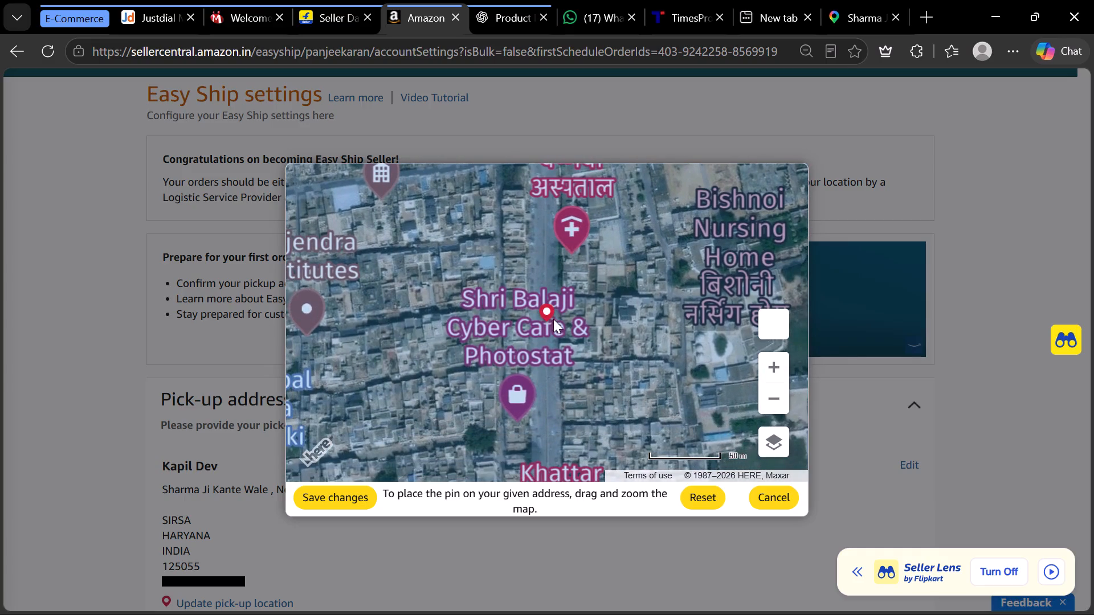
right_click_drag(569, 330, 544, 346)
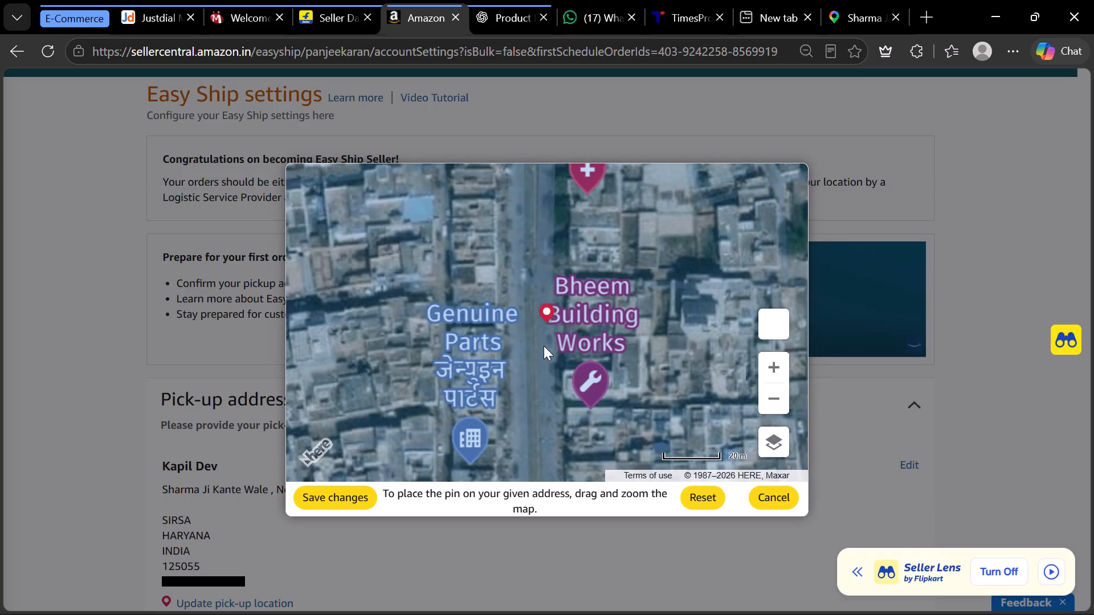
left_click_drag(544, 346, 529, 344)
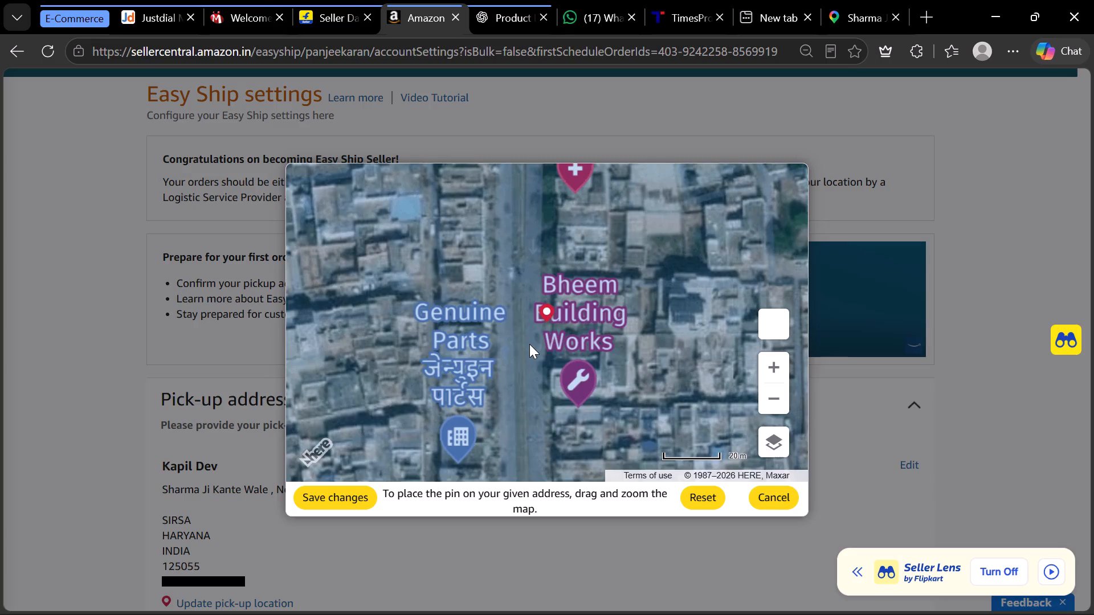
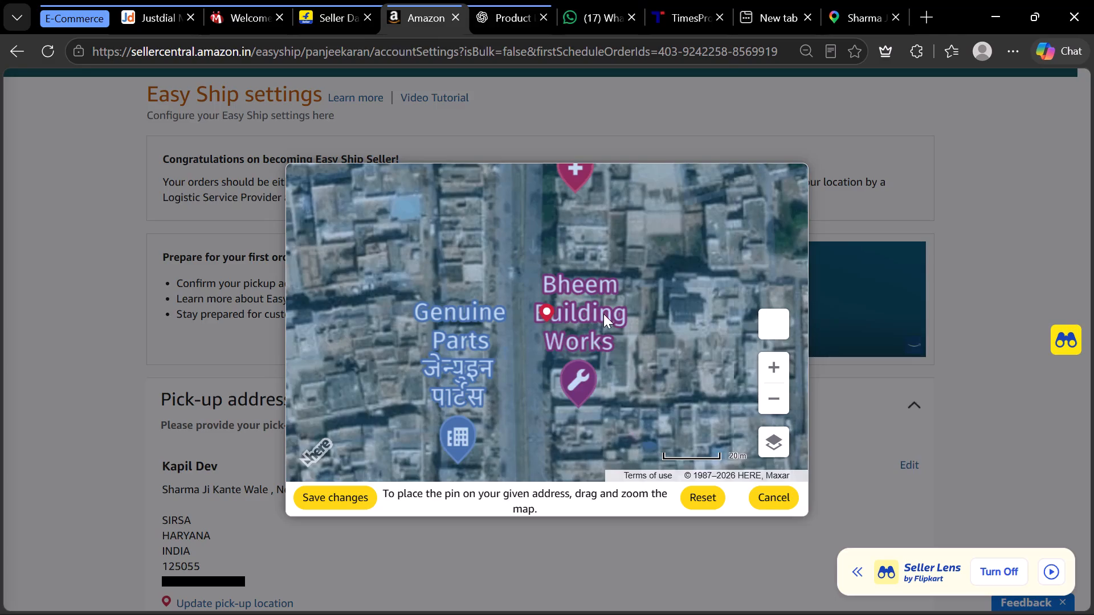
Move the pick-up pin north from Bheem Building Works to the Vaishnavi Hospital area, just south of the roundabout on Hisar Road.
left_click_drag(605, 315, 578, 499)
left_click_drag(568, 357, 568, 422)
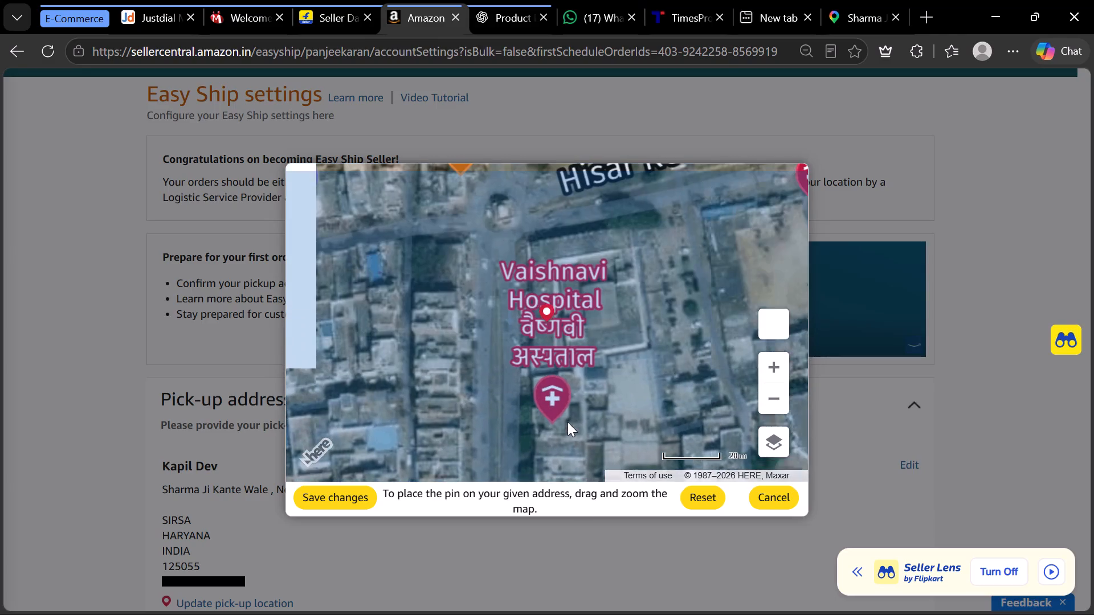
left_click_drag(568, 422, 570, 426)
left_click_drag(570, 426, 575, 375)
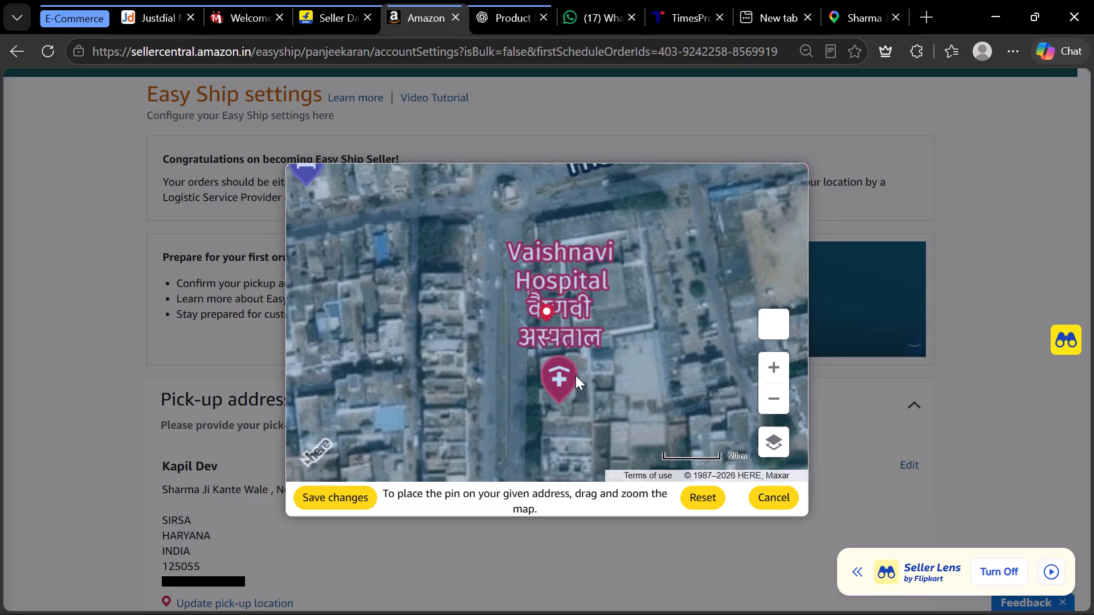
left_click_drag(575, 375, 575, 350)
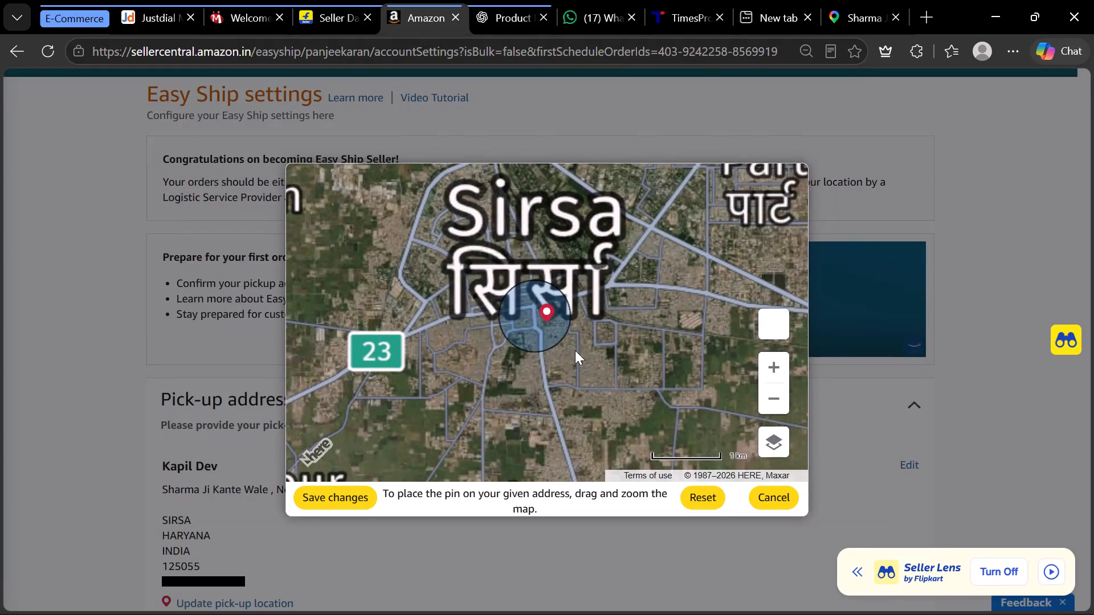
Examine the wider Sirsa map around the shaded pick-up circle, between Saraswati Colony, Hari Vishnu Colony and Rama Hospital.
scroll(575, 350, "right", 1)
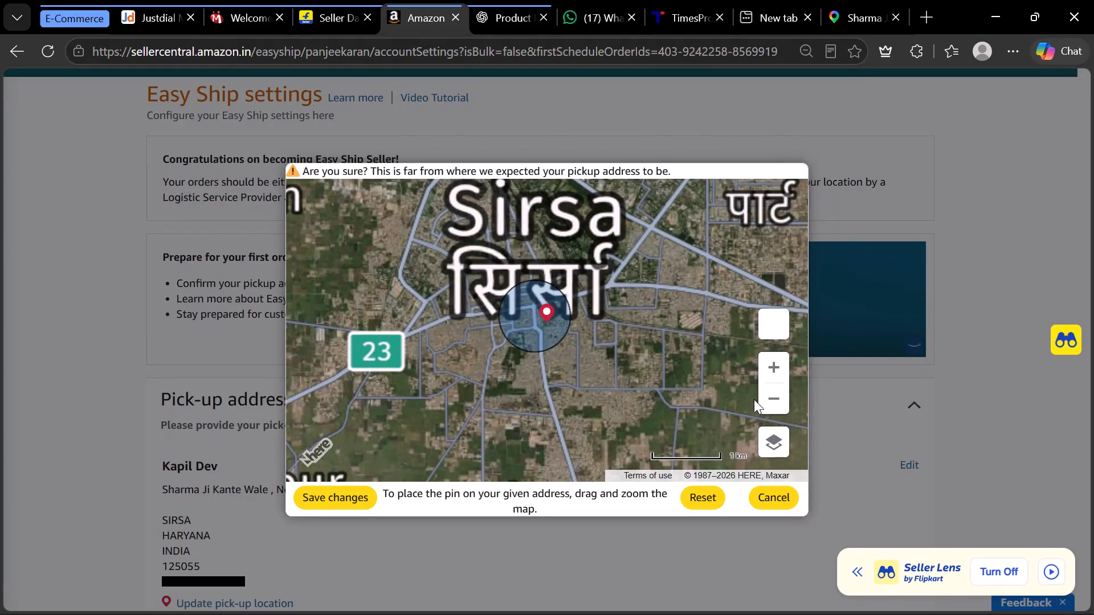
left_click(774, 399)
left_click(774, 364)
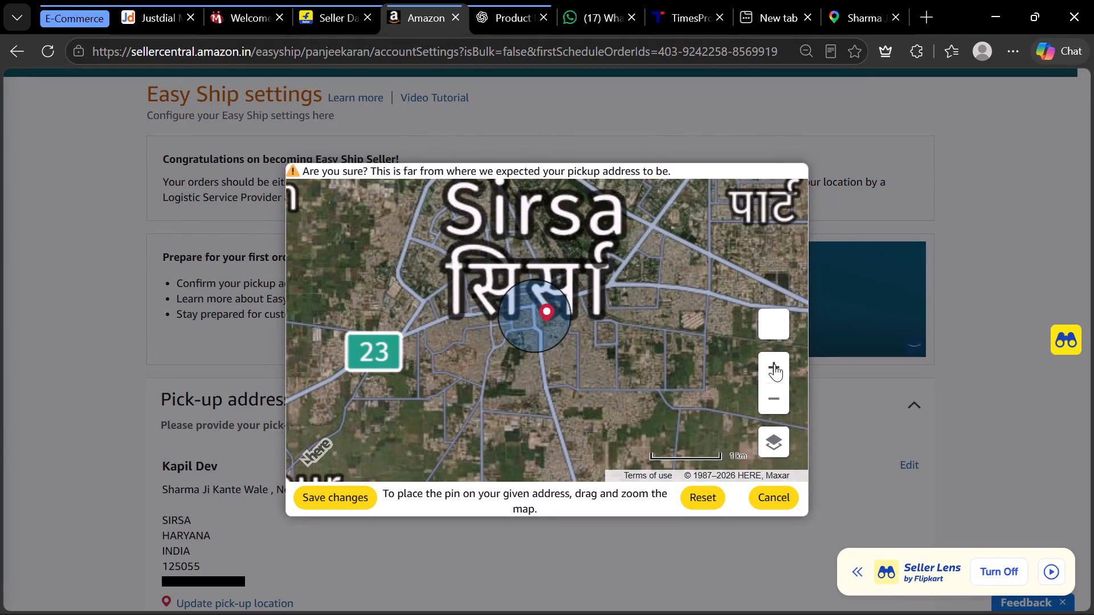
left_click(774, 364)
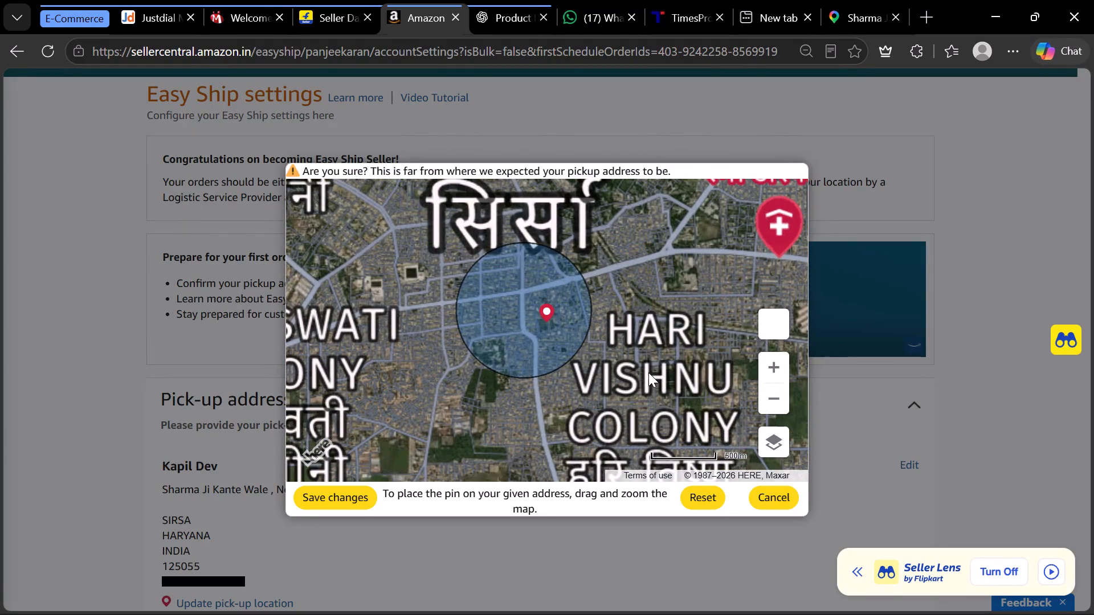
left_click_drag(648, 372, 805, 319)
left_click_drag(401, 376, 580, 409)
left_click_drag(515, 309, 686, 395)
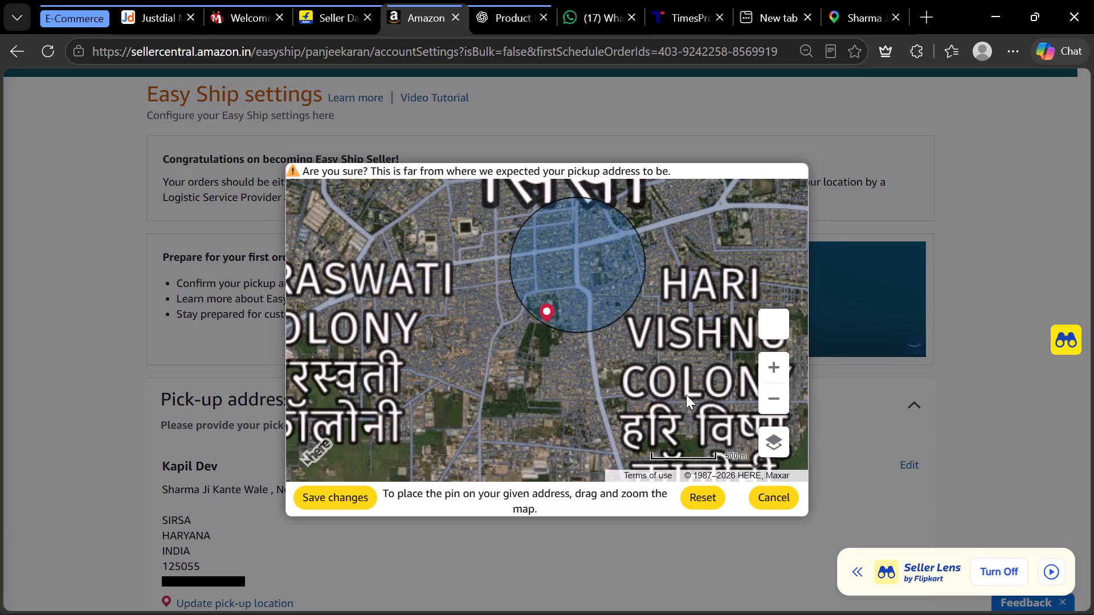
left_click_drag(618, 322, 420, 597)
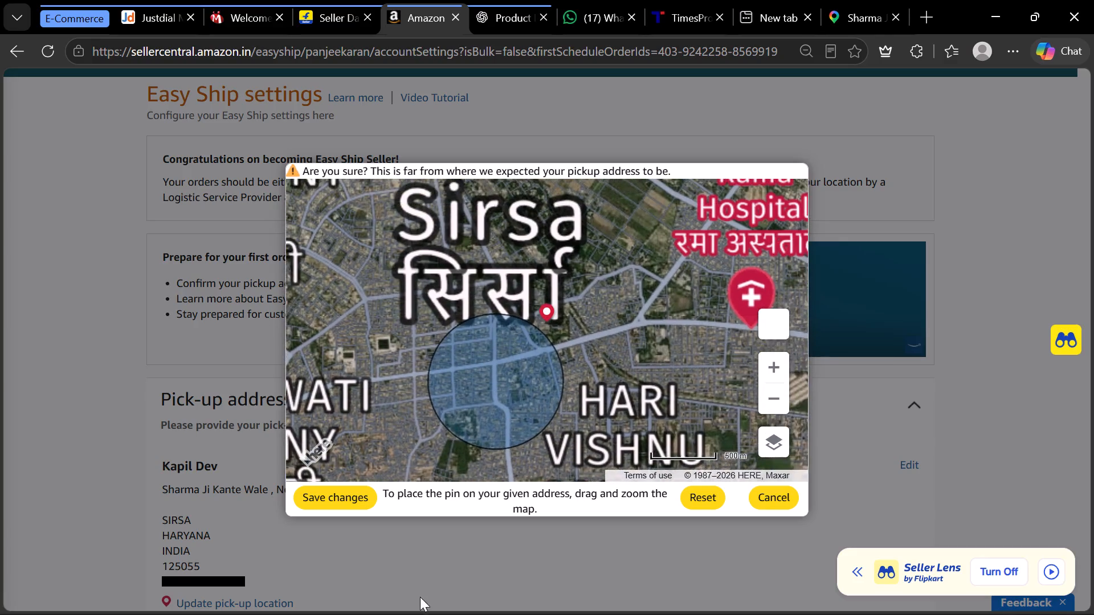
left_click_drag(420, 597, 676, 295)
left_click_drag(676, 295, 852, 299)
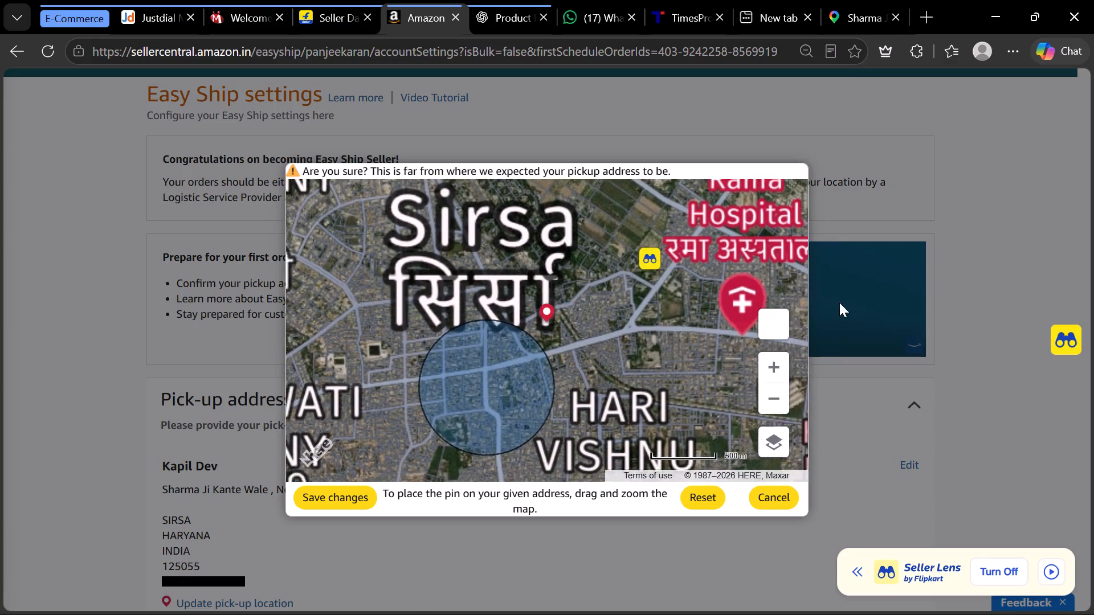
left_click_drag(410, 225, 746, 302)
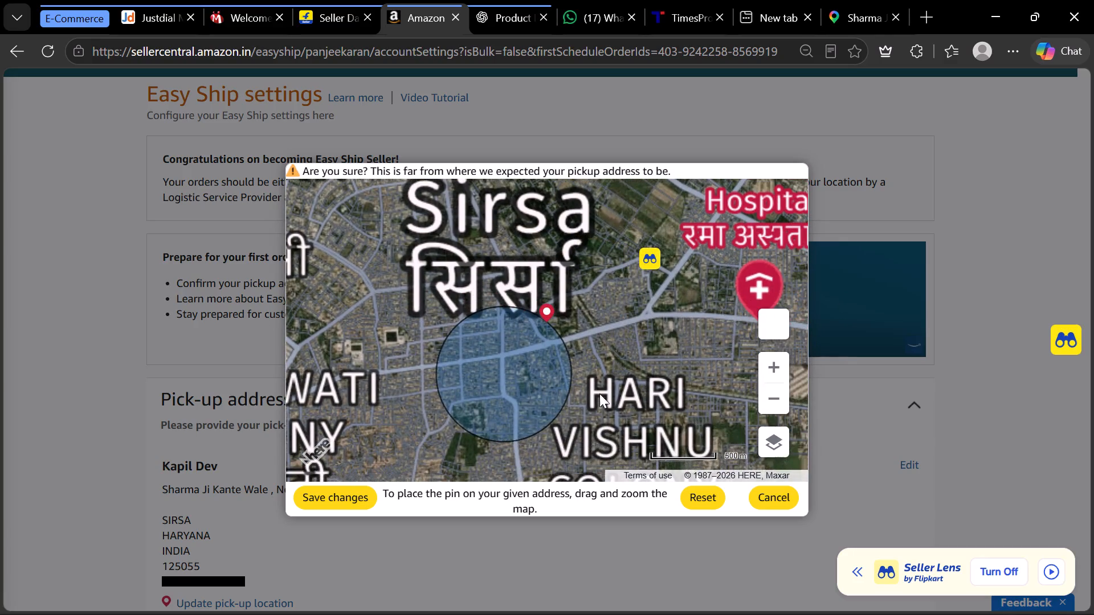
left_click_drag(598, 393, 602, 310)
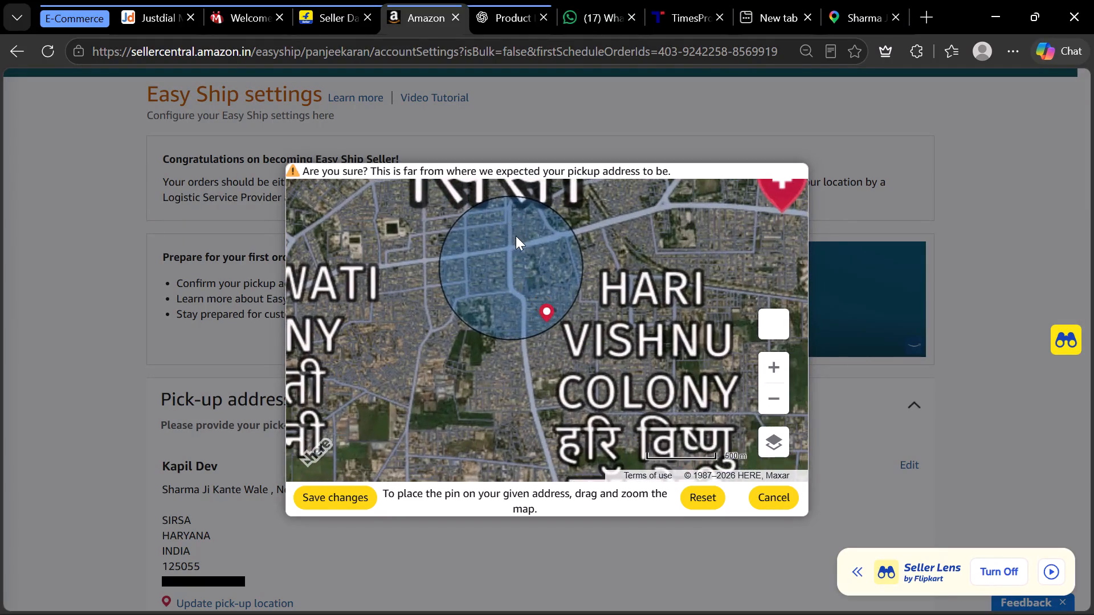
left_click_drag(626, 303, 443, 491)
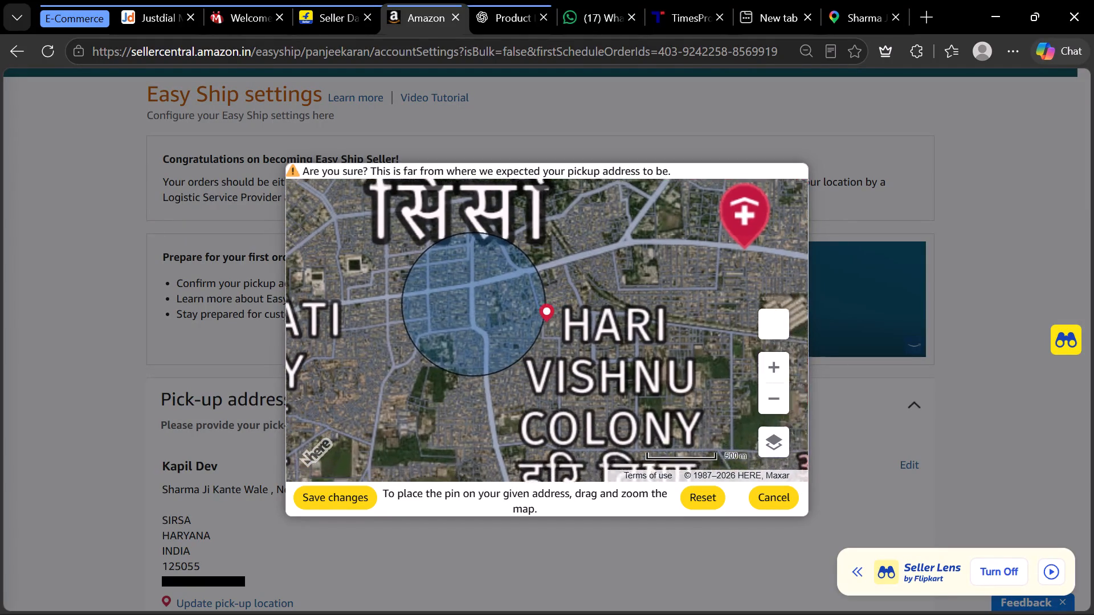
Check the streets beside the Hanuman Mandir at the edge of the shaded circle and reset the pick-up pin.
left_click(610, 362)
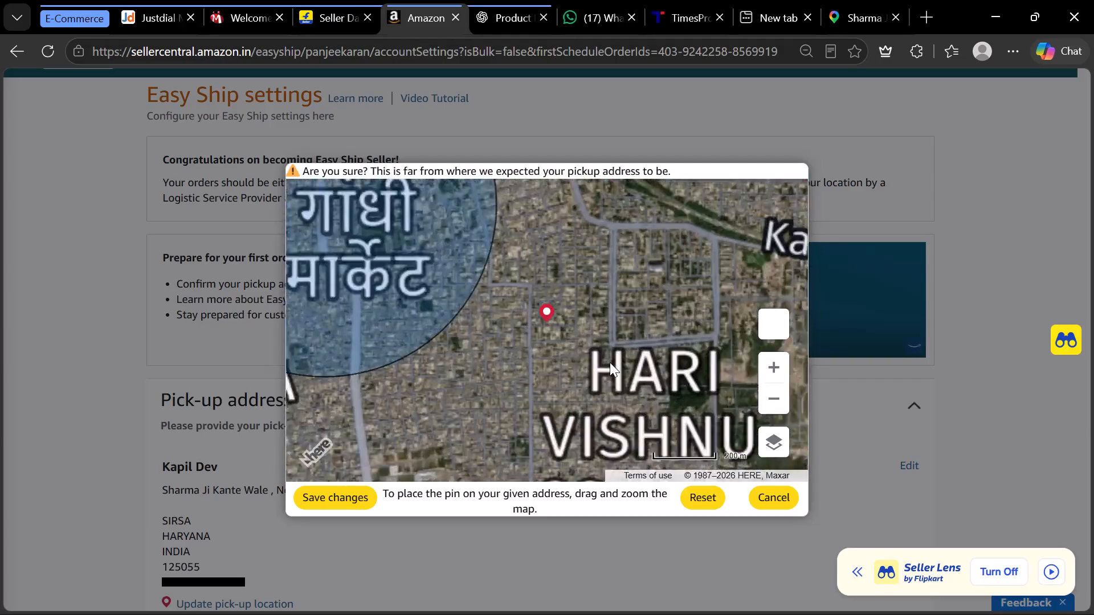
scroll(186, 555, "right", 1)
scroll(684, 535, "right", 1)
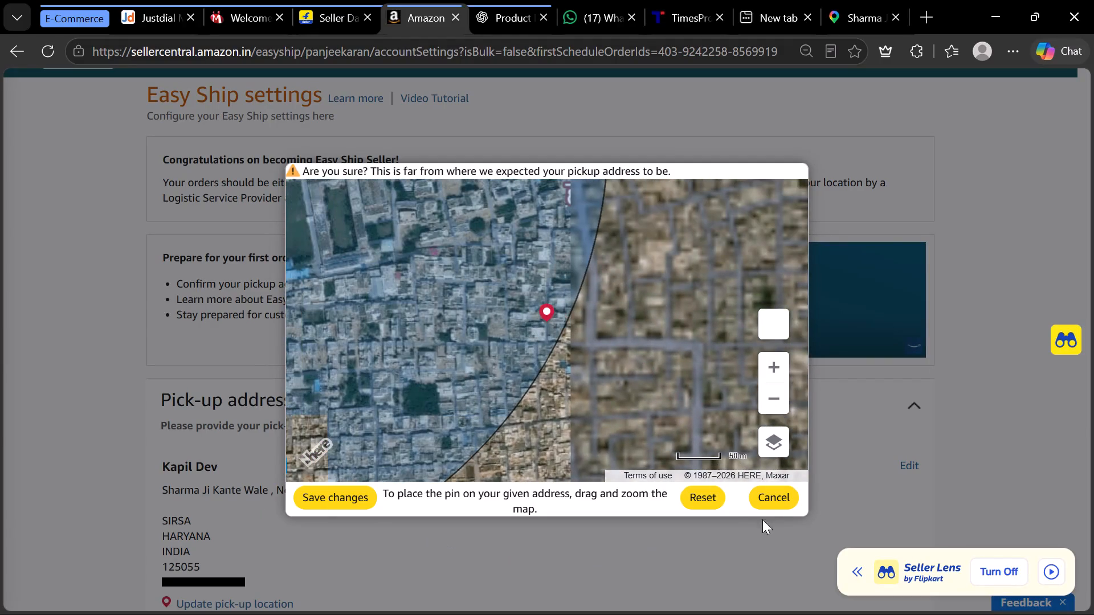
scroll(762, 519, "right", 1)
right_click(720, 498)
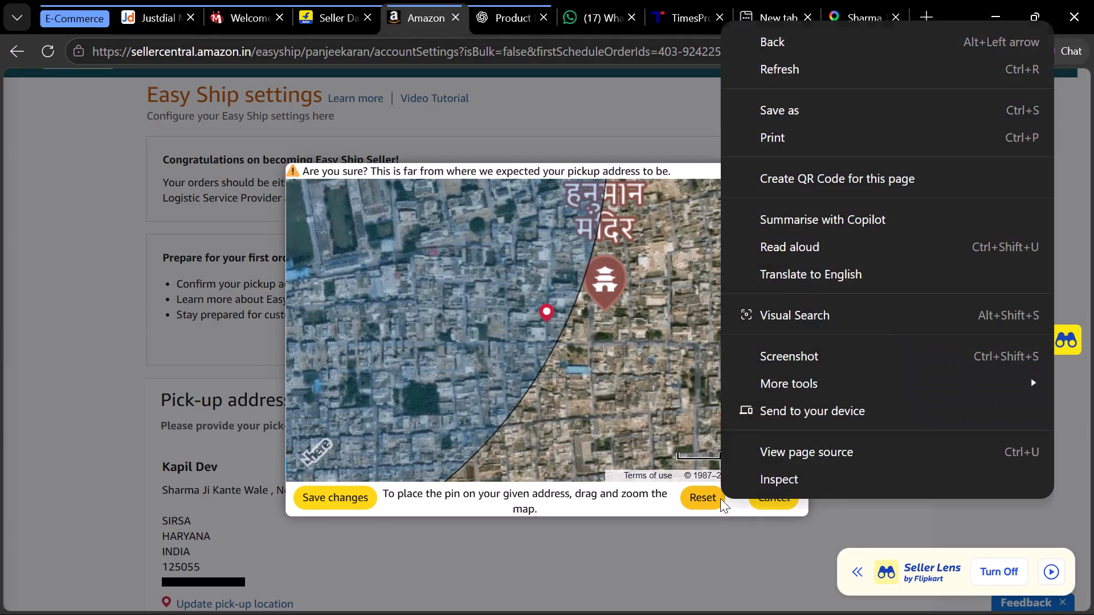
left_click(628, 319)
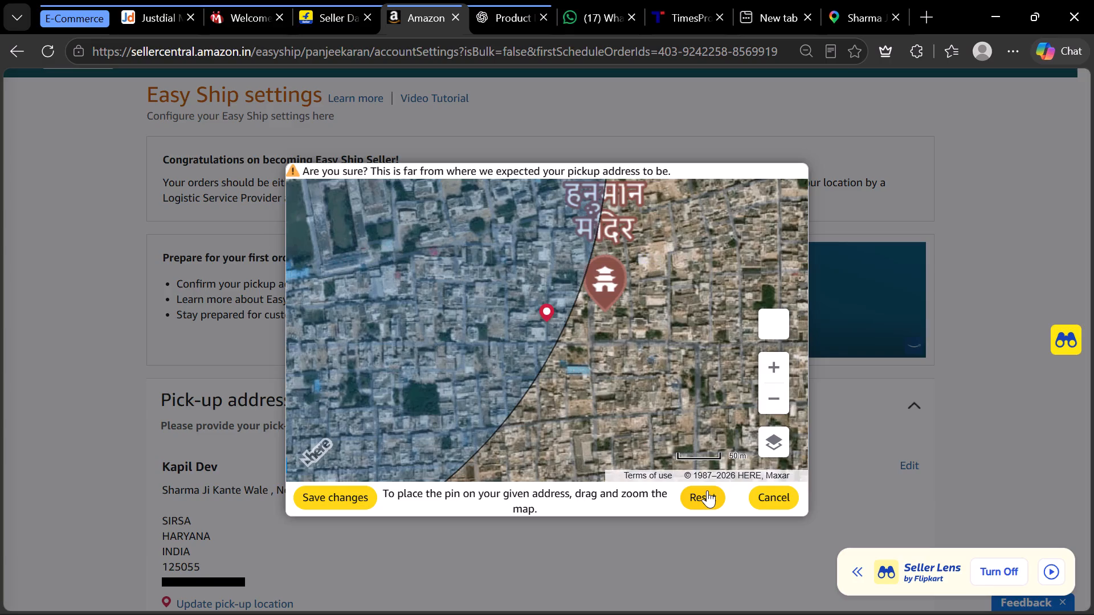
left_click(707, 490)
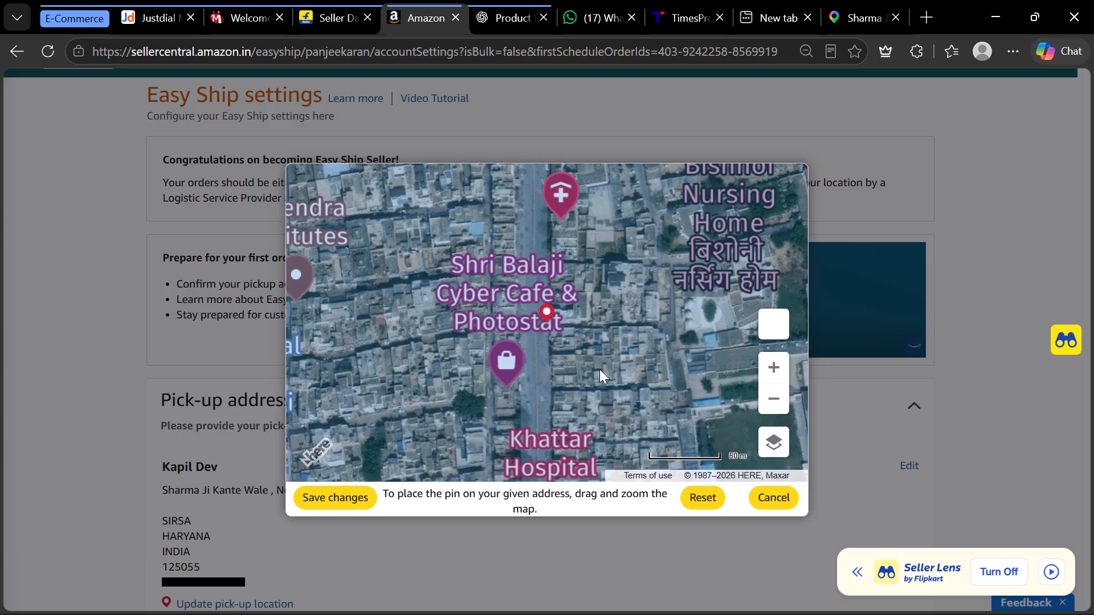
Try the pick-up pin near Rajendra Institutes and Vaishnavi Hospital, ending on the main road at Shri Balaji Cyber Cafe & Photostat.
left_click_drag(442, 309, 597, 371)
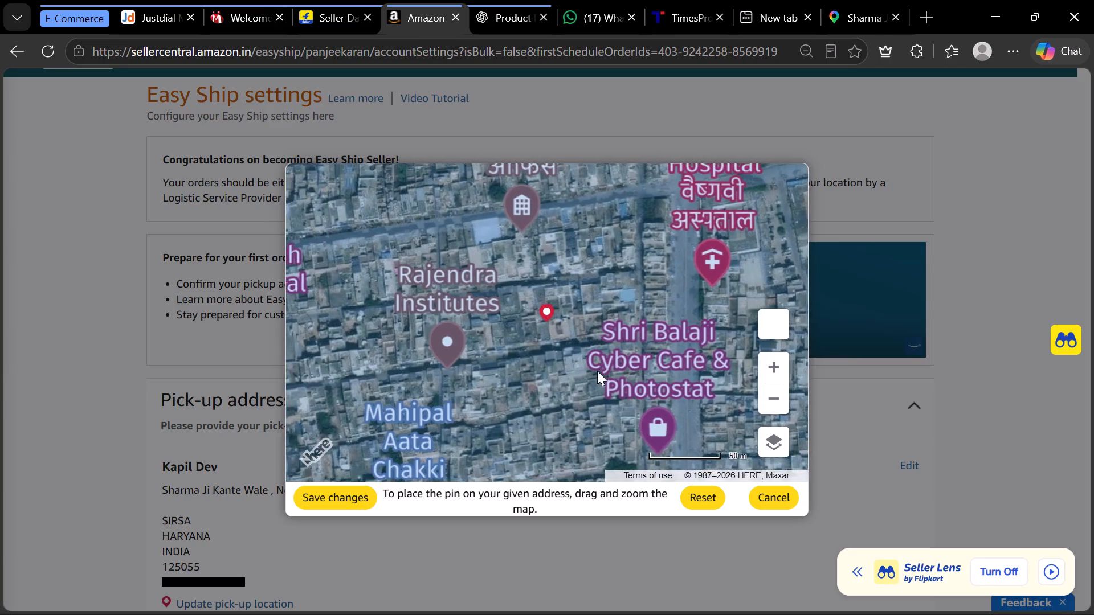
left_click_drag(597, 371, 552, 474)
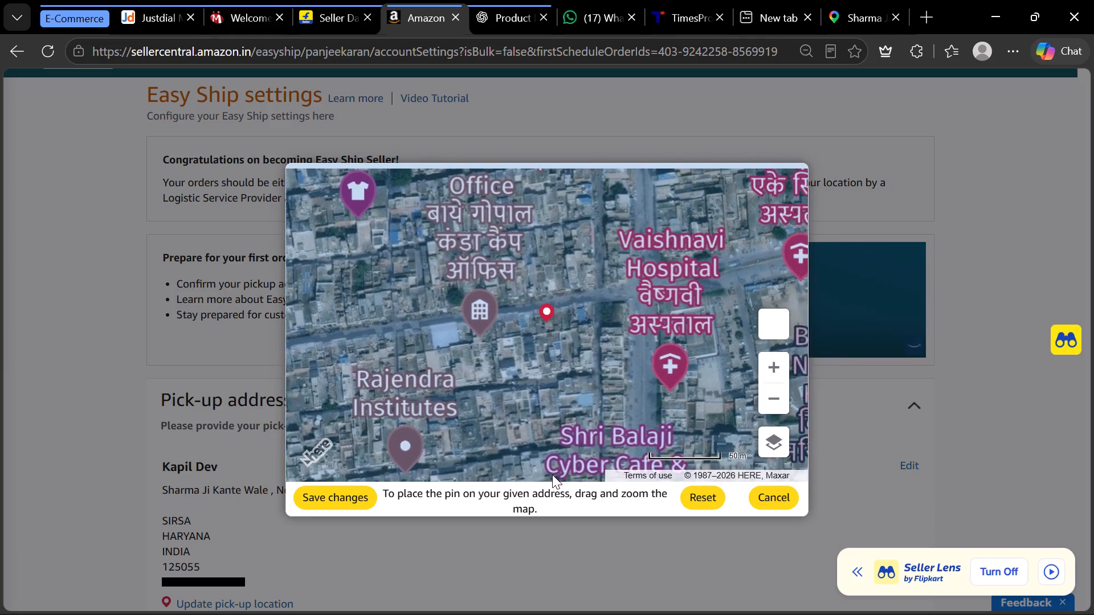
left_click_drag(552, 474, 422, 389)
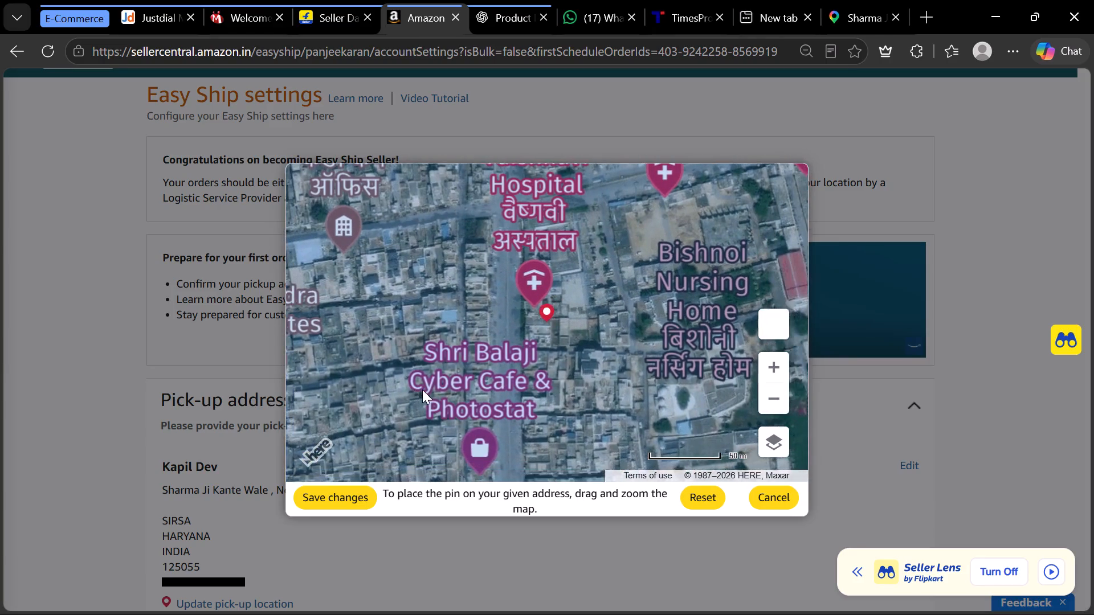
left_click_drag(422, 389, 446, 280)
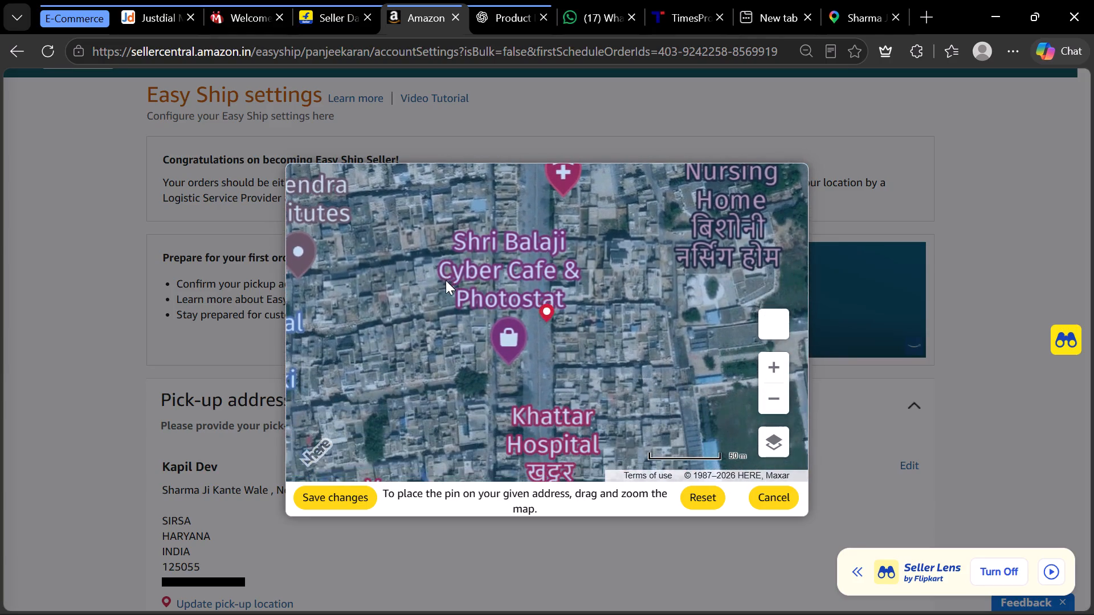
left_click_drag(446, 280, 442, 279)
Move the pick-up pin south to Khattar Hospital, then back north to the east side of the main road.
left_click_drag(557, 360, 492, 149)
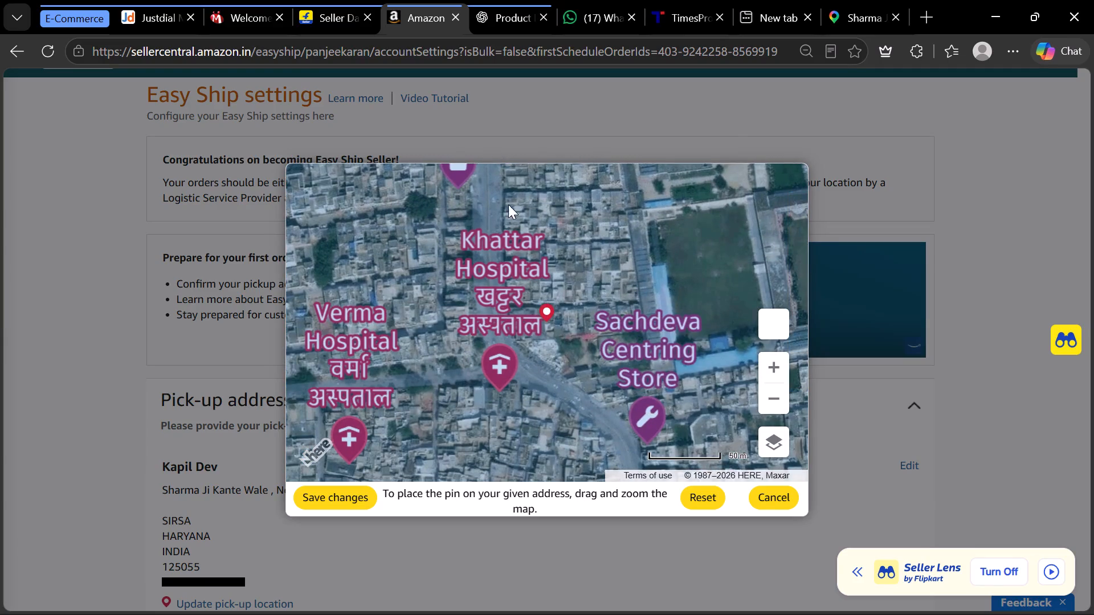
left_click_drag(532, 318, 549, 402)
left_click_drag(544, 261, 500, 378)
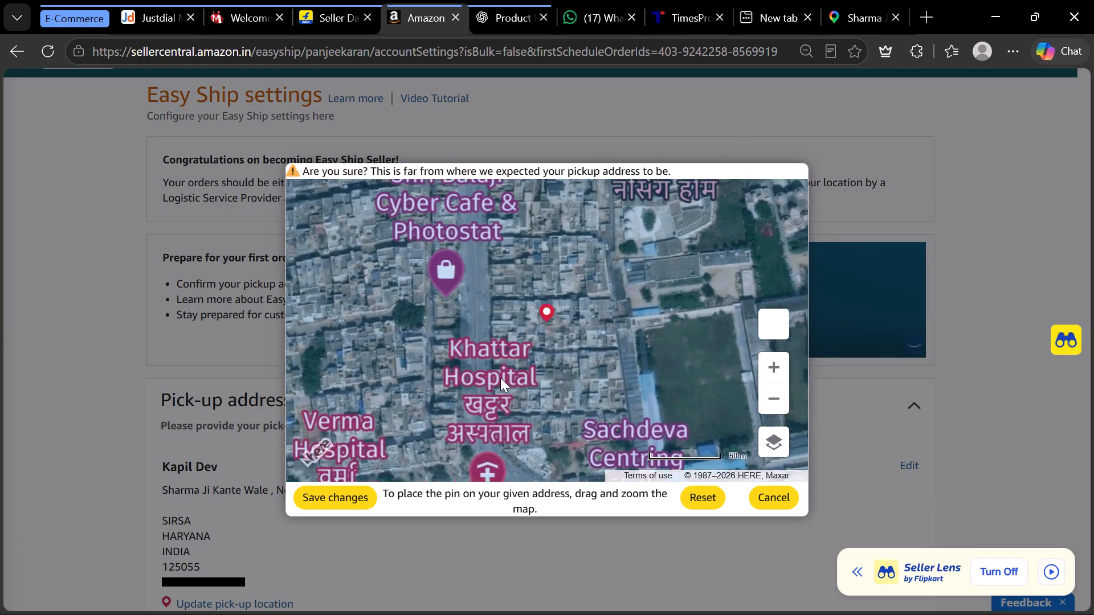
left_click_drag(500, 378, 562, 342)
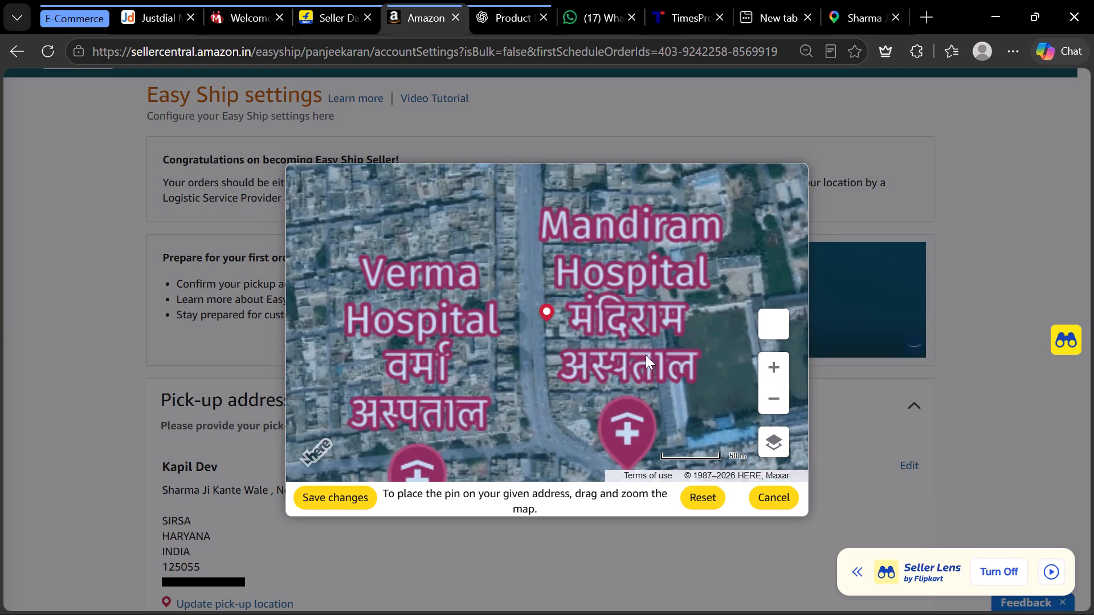
Check the area around Bajaj Hospital and Gandhi Market in Map view, and return the pick-up map to Satellite.
left_click(767, 404)
left_click_drag(625, 367, 610, 368)
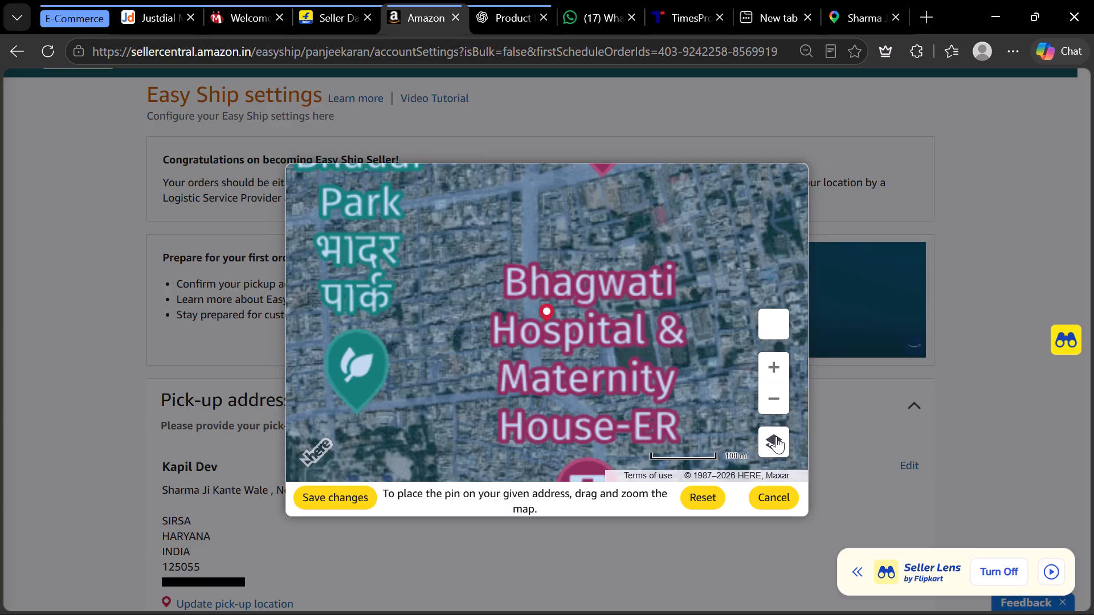
left_click(776, 436)
left_click(776, 436)
left_click(783, 439)
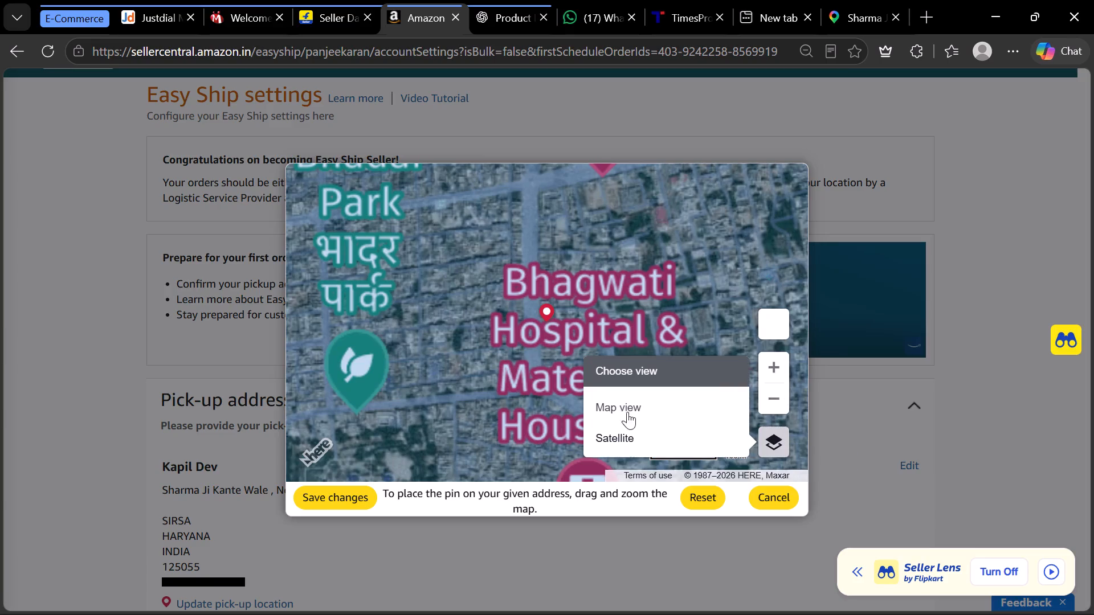
left_click(629, 405)
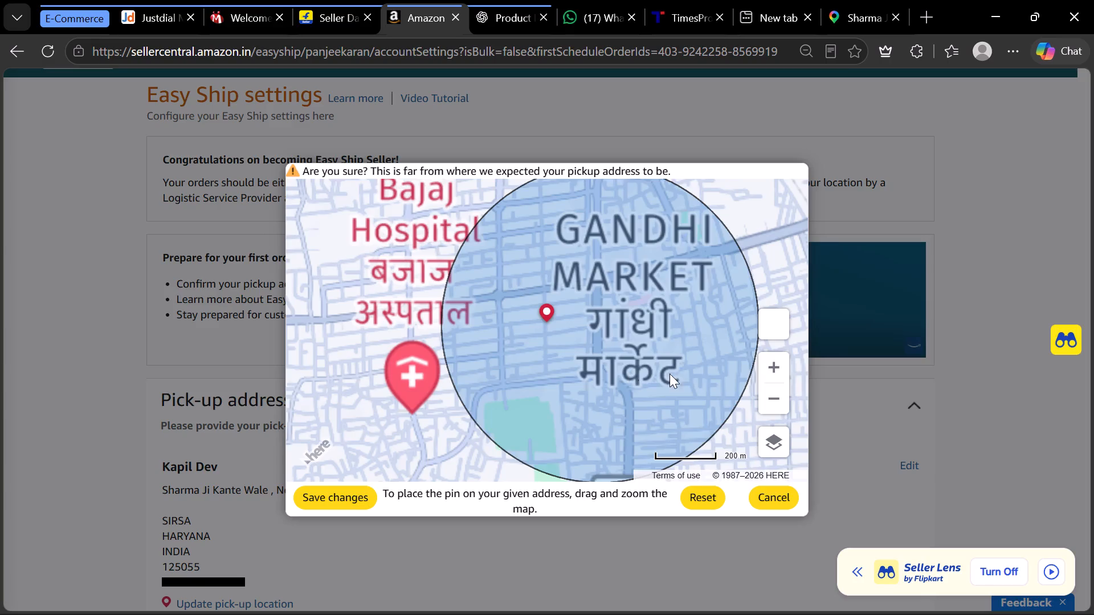
left_click(781, 440)
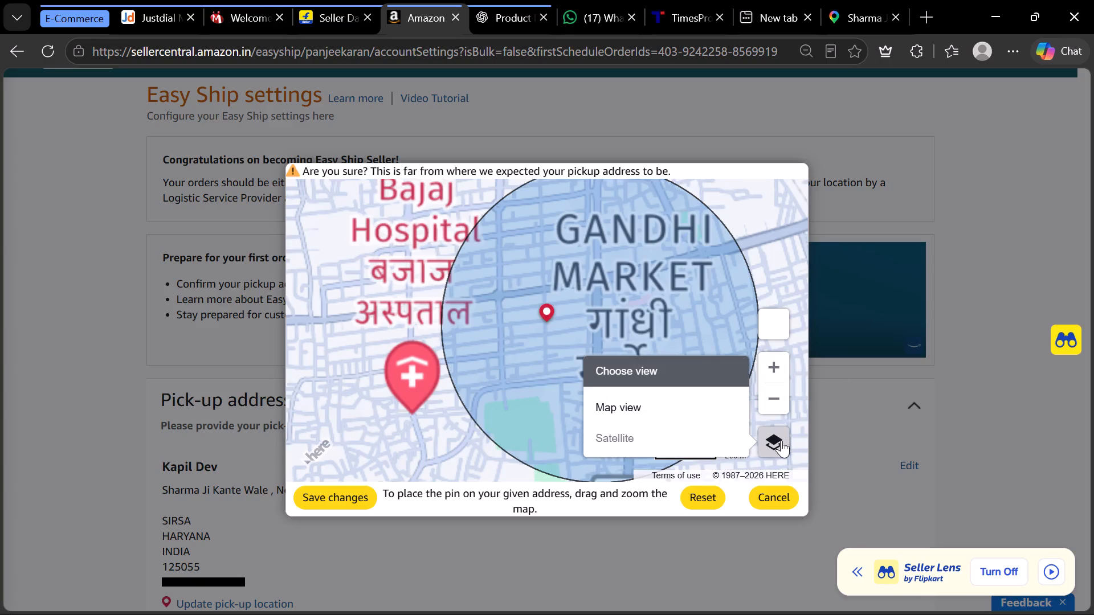
left_click(642, 434)
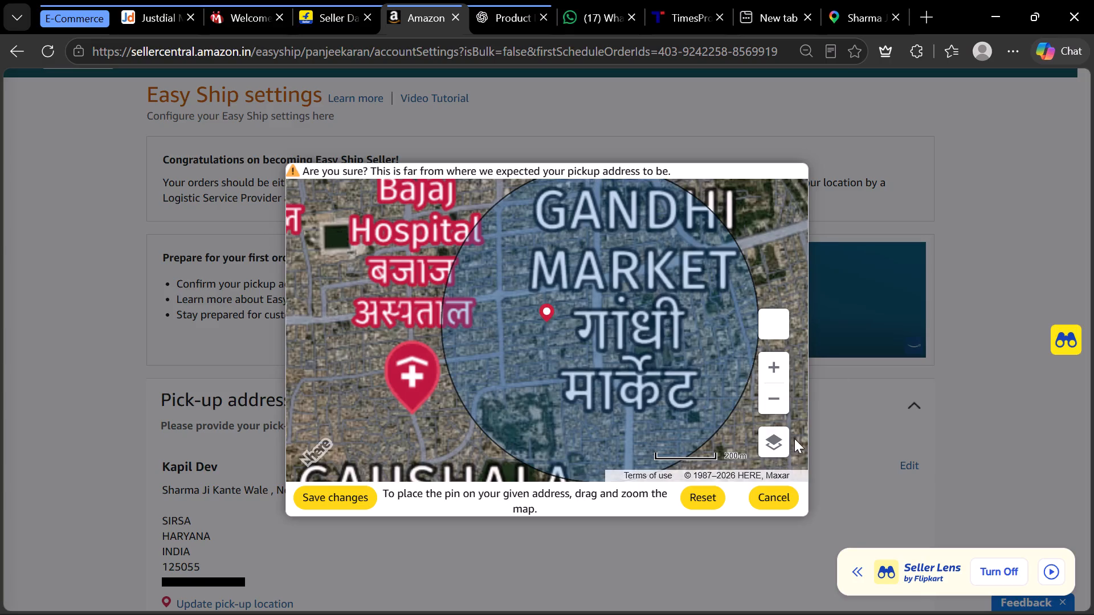
Place the pick-up pin on the buildings east of Shri Balaji Cyber Cafe & Photostat, northeast of Khattar Hospital and southwest of Bishnoi Nursing Home.
left_click_drag(663, 415, 636, 432)
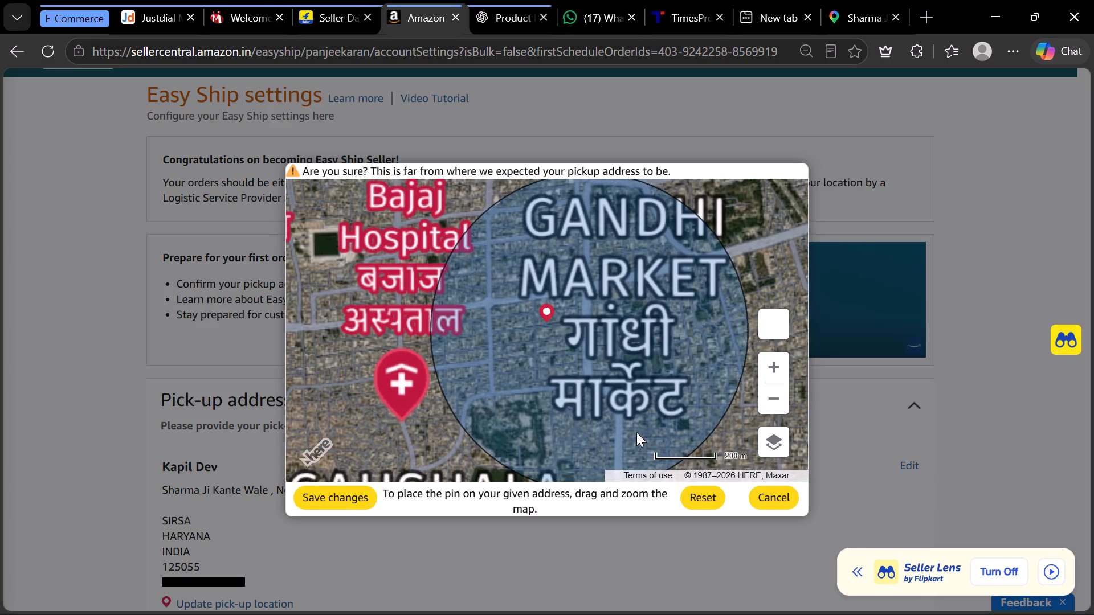
left_click(782, 367)
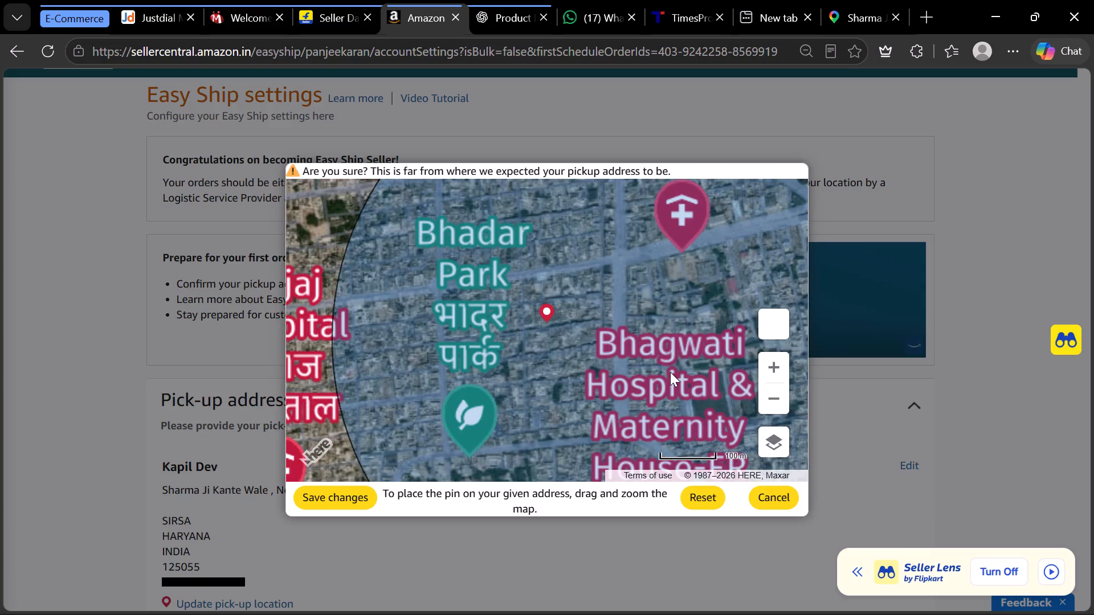
left_click_drag(670, 372, 575, 358)
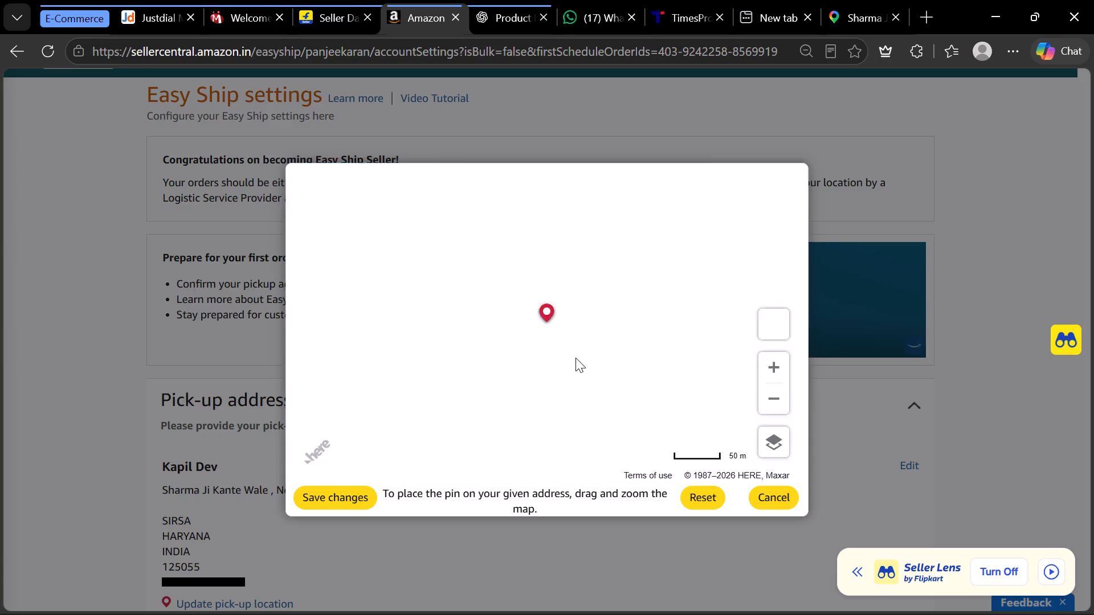
left_click_drag(575, 358, 556, 394)
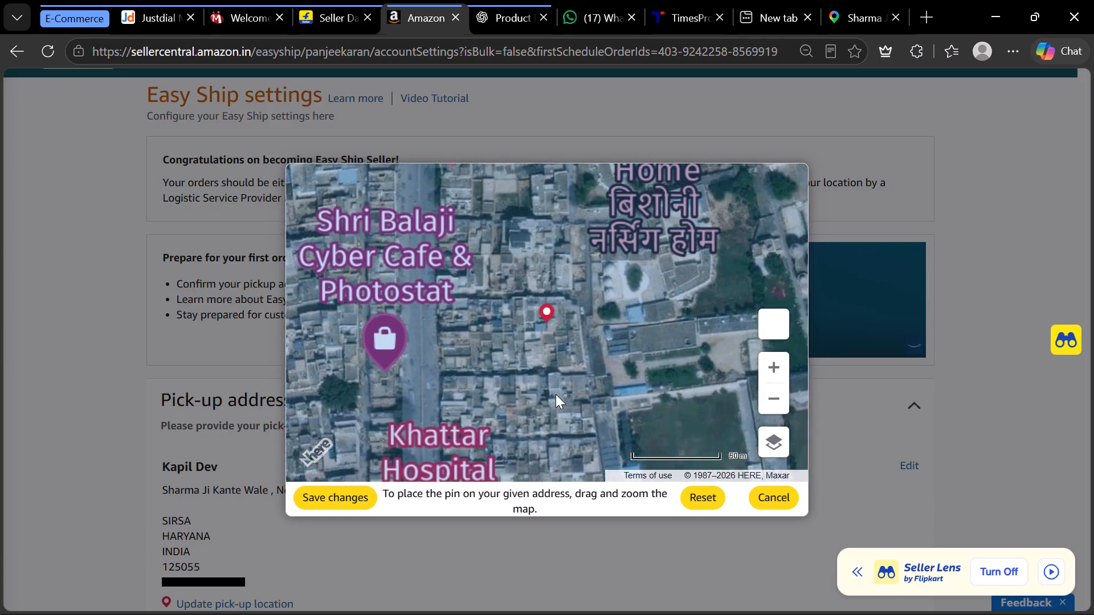
left_click_drag(556, 394, 607, 385)
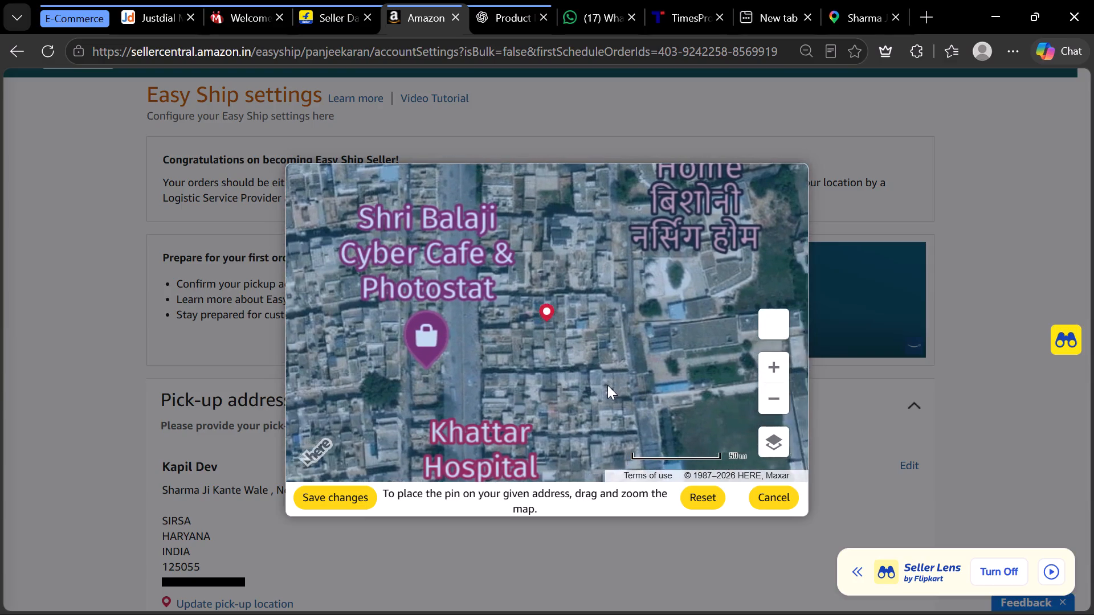
left_click_drag(607, 385, 549, 350)
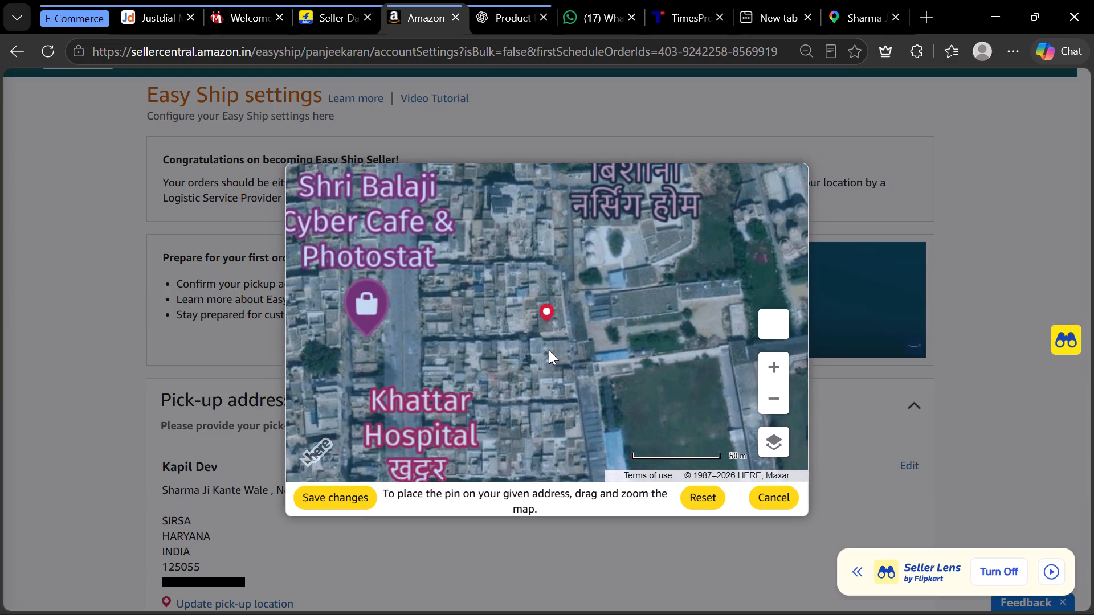
left_click_drag(549, 350, 541, 343)
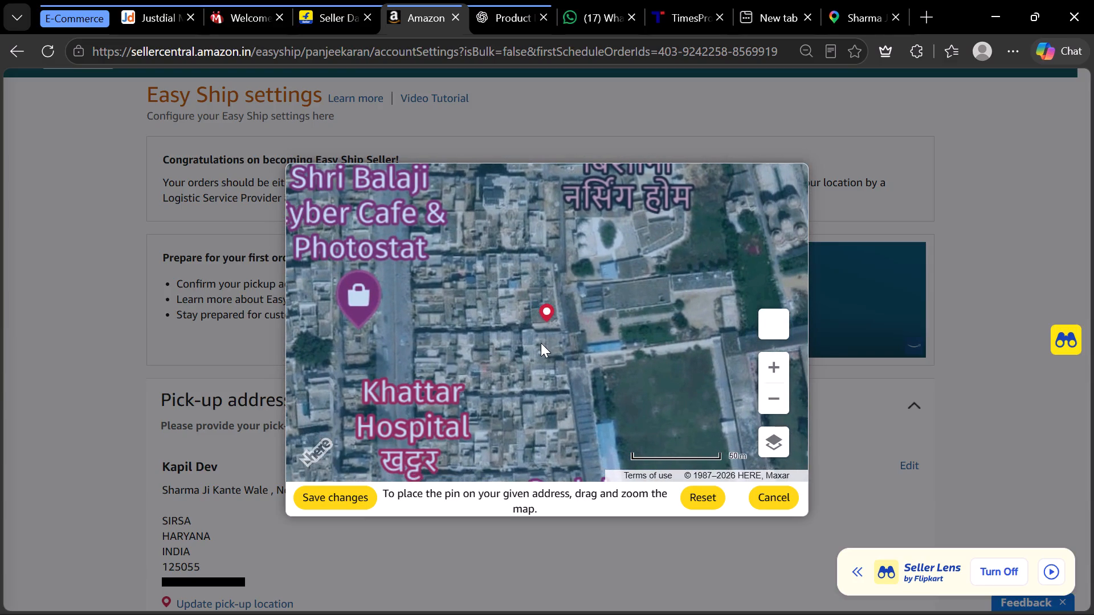
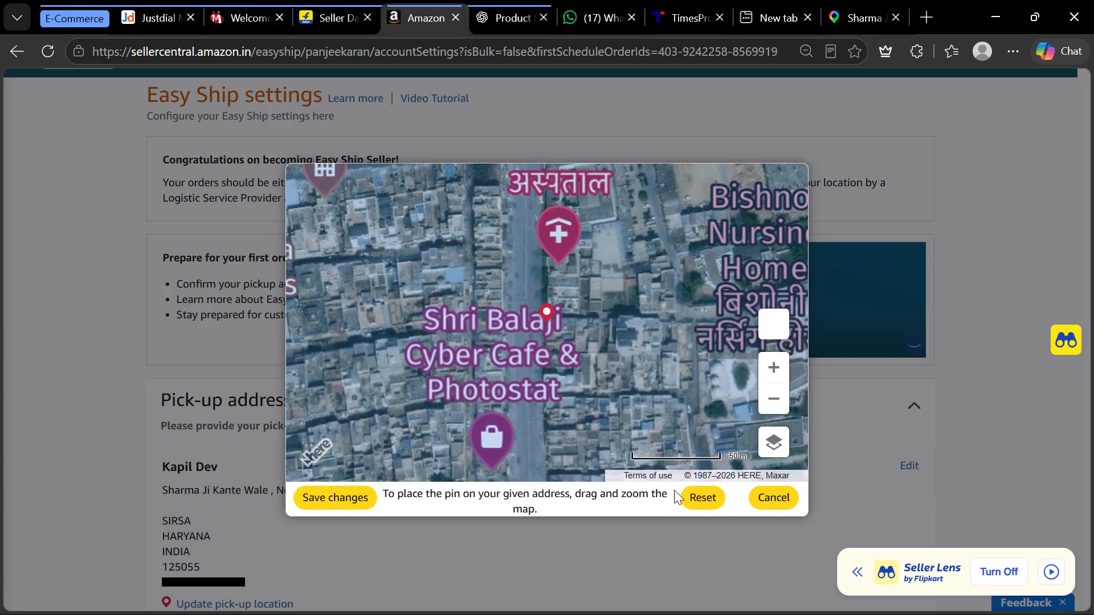
Reposition the pick-up pin on the buildings just east of the main road, beside Shri Balaji Cyber Cafe & Photostat and north of Khattar Hospital.
left_click_drag(598, 265, 599, 289)
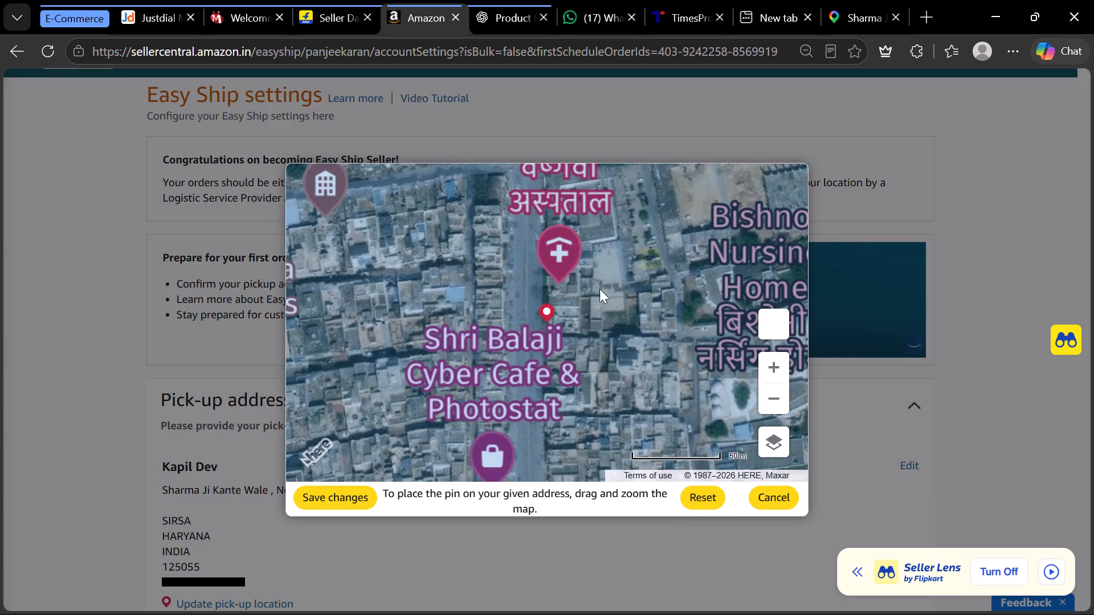
left_click_drag(599, 289, 571, 260)
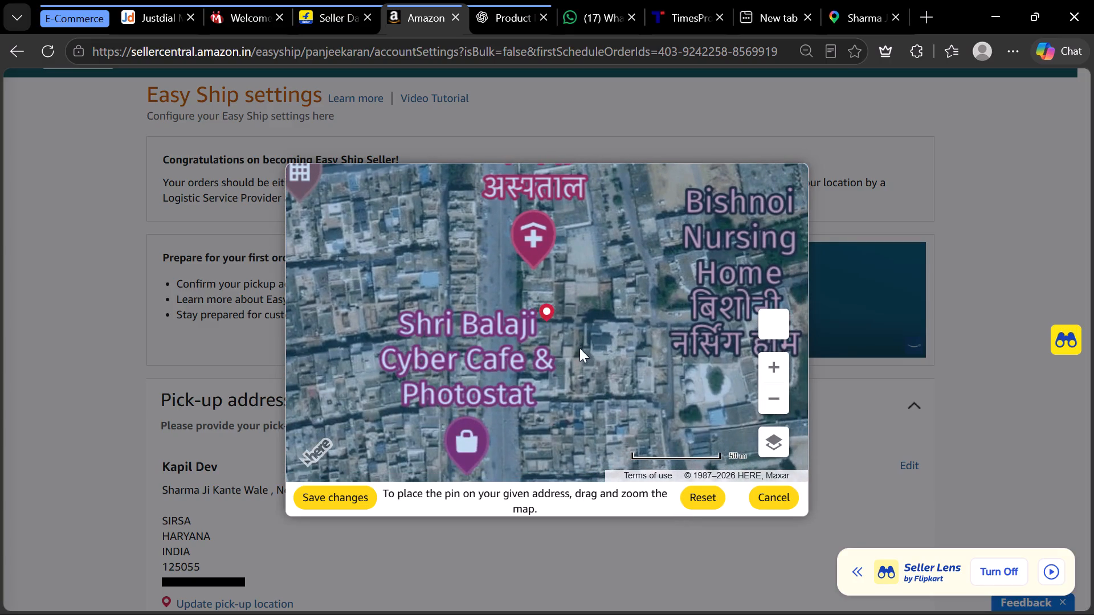
left_click(580, 358)
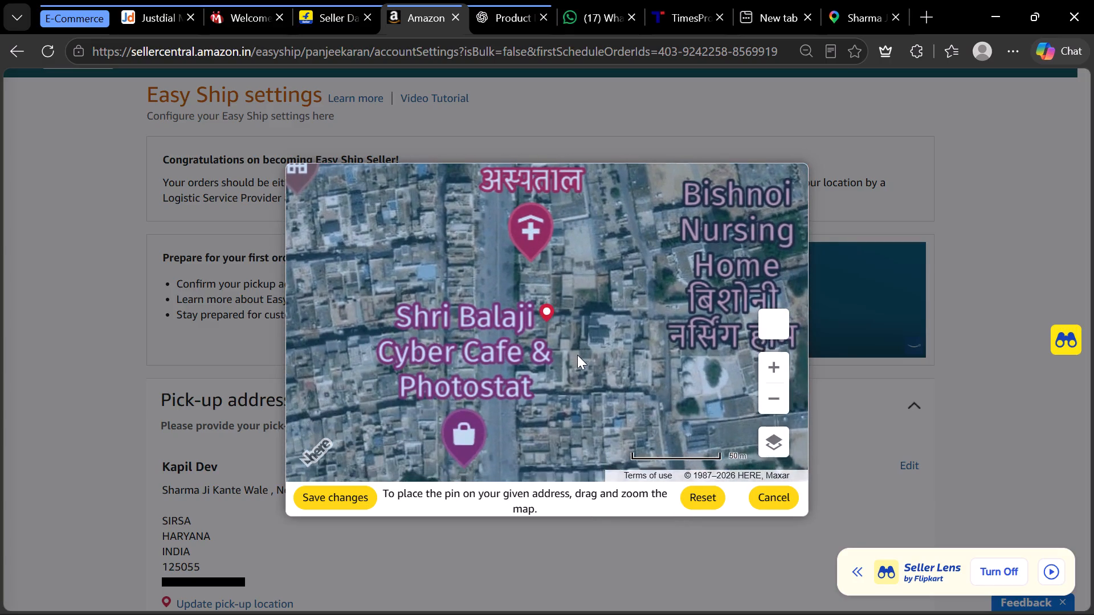
left_click_drag(580, 377, 586, 303)
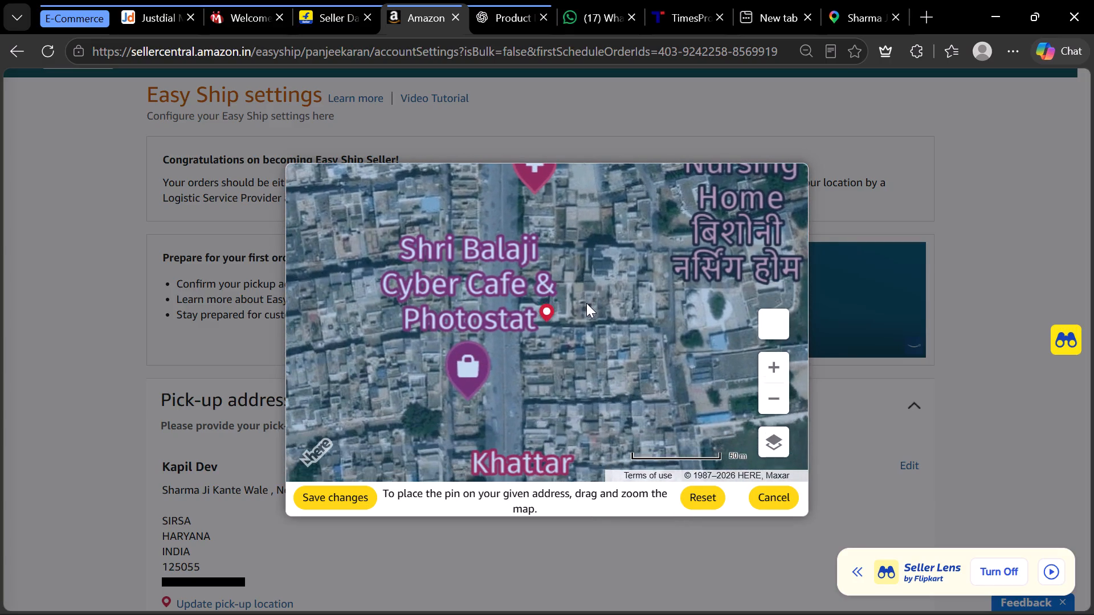
left_click_drag(586, 303, 587, 302)
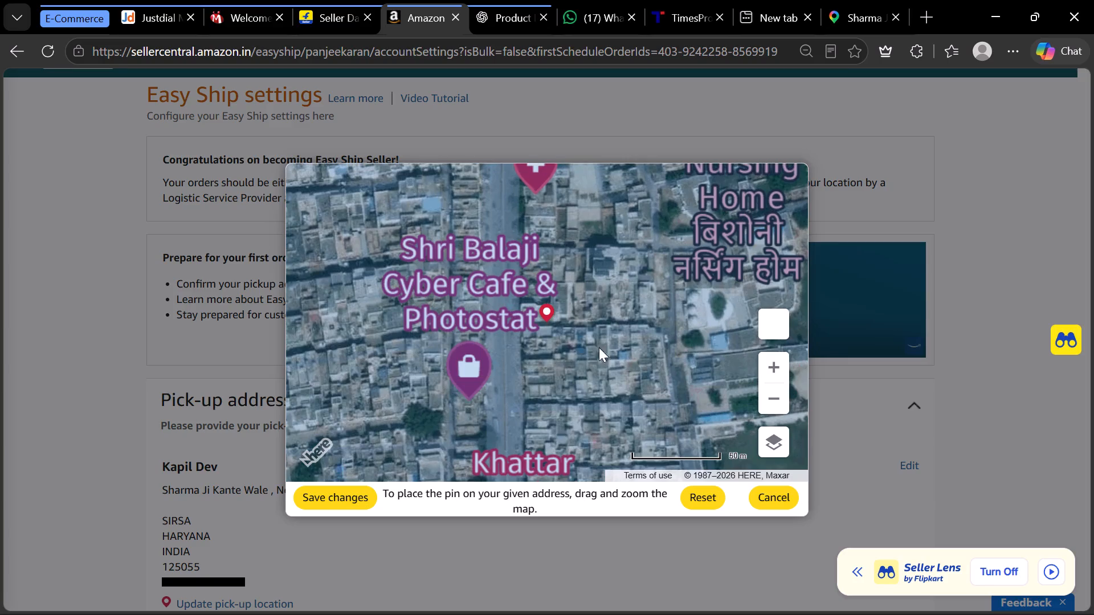
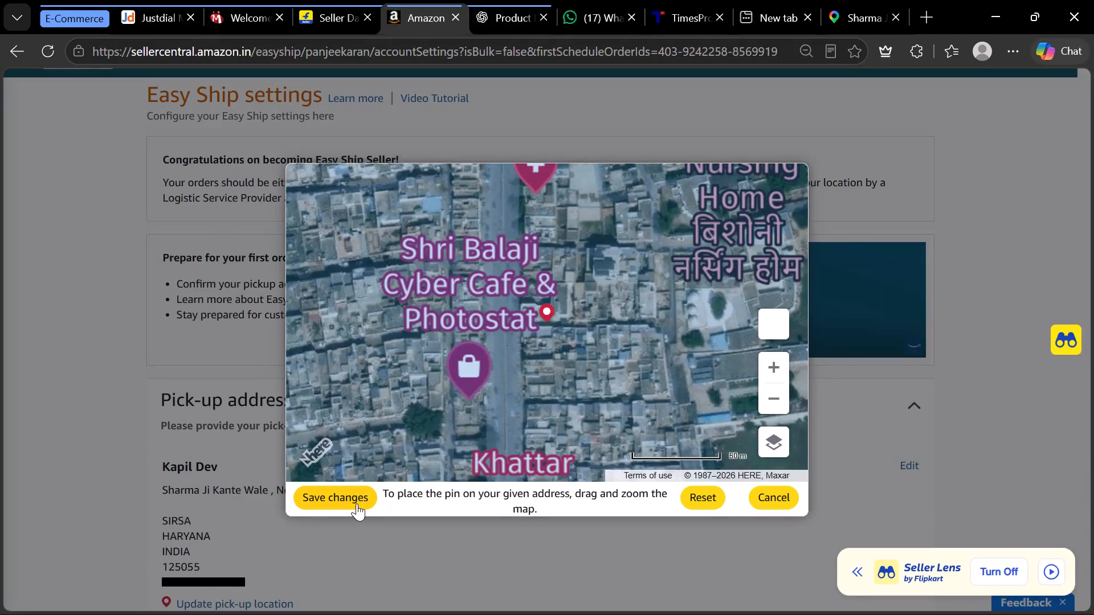
Save the new pick-up pin location and continue to scheduling the order.
left_click(357, 503)
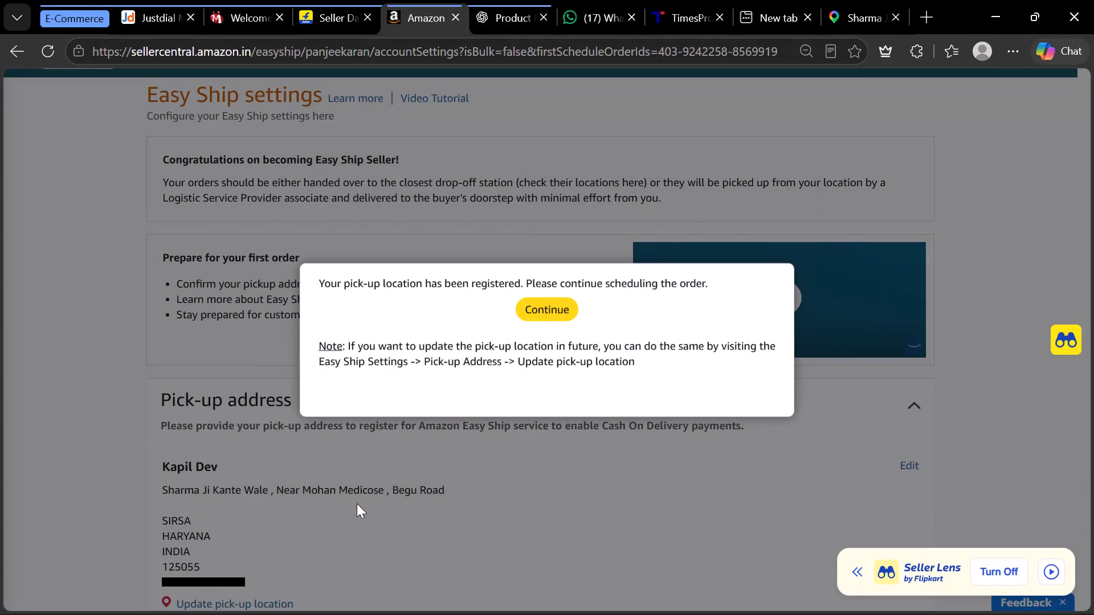
left_click(549, 315)
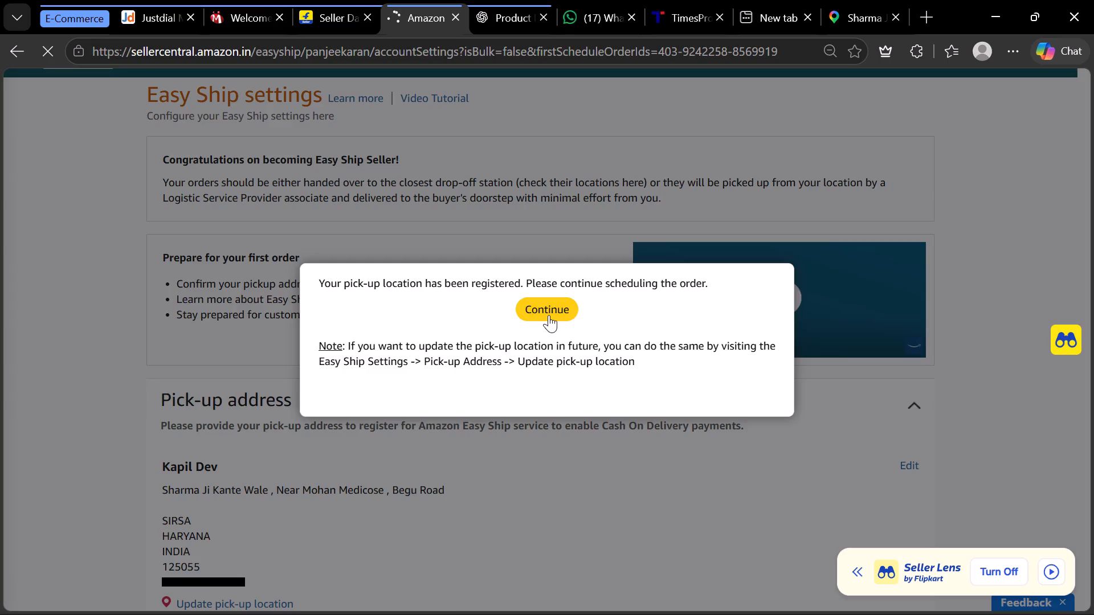
Review the package details of the 200 kg Mini Crane Scale order and check the package dimension options.
scroll(587, 427, "down", 3)
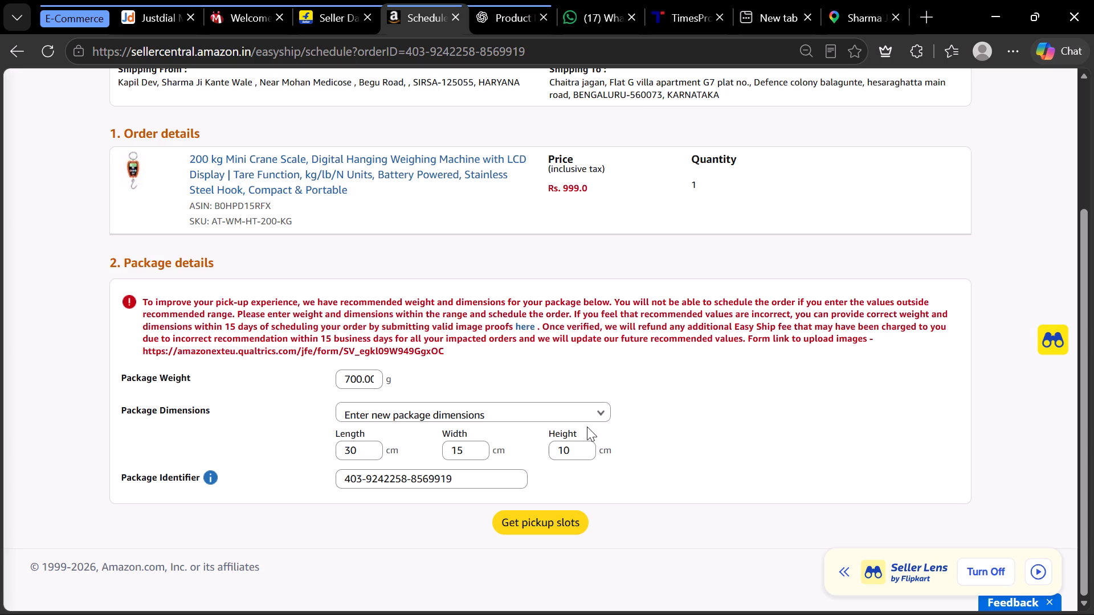
left_click(590, 420)
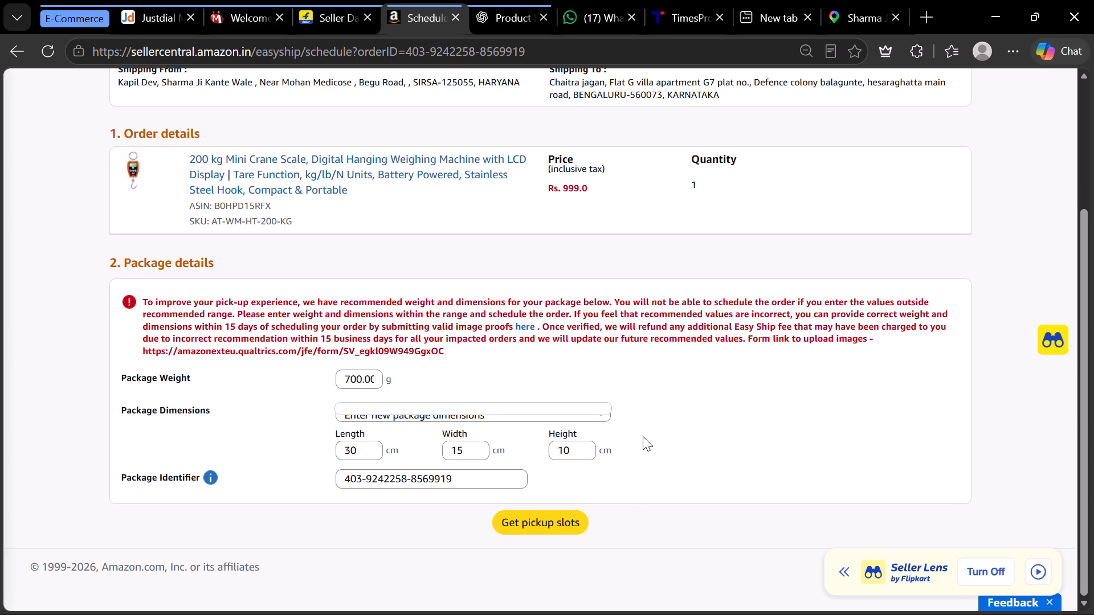
left_click(644, 439)
left_click(552, 415)
left_click(648, 432)
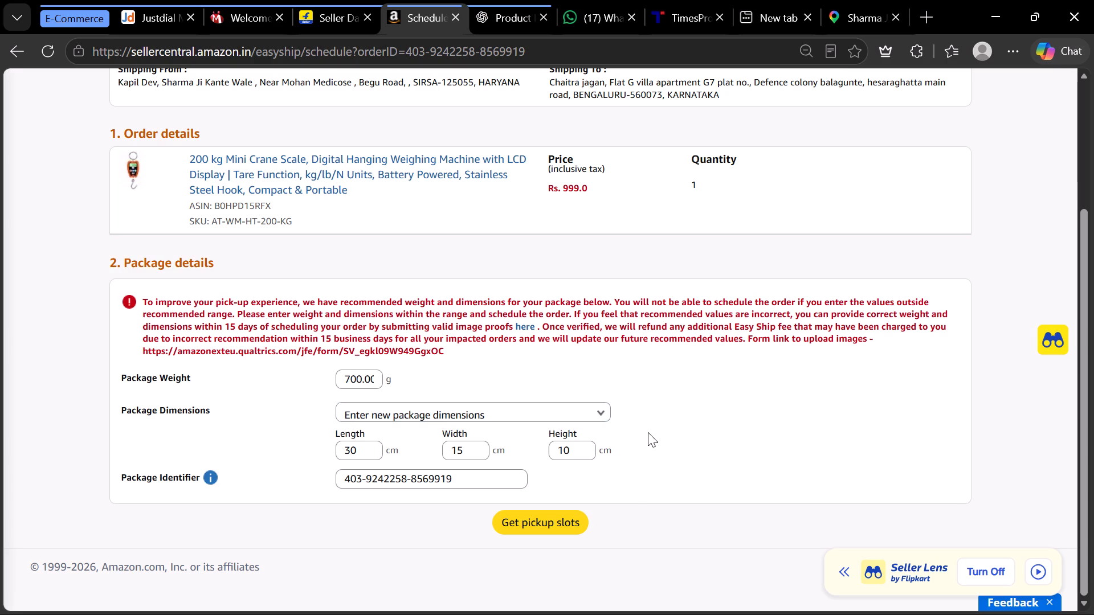
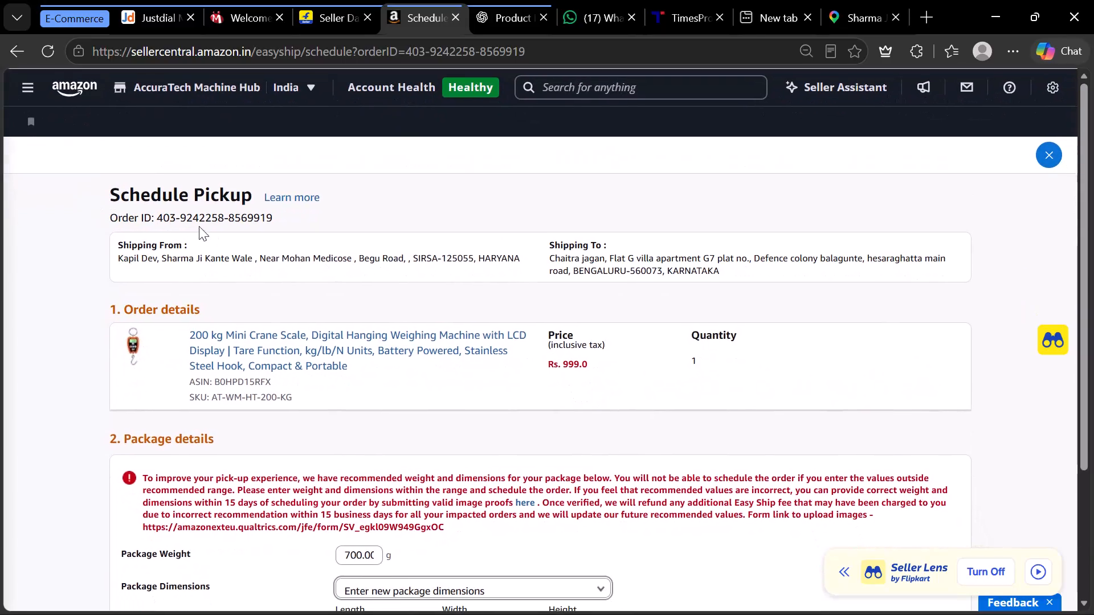
Leave the Schedule Pickup page, open the Seller Central home page in a new tab and dismiss the first-sale message.
left_click(11, 45)
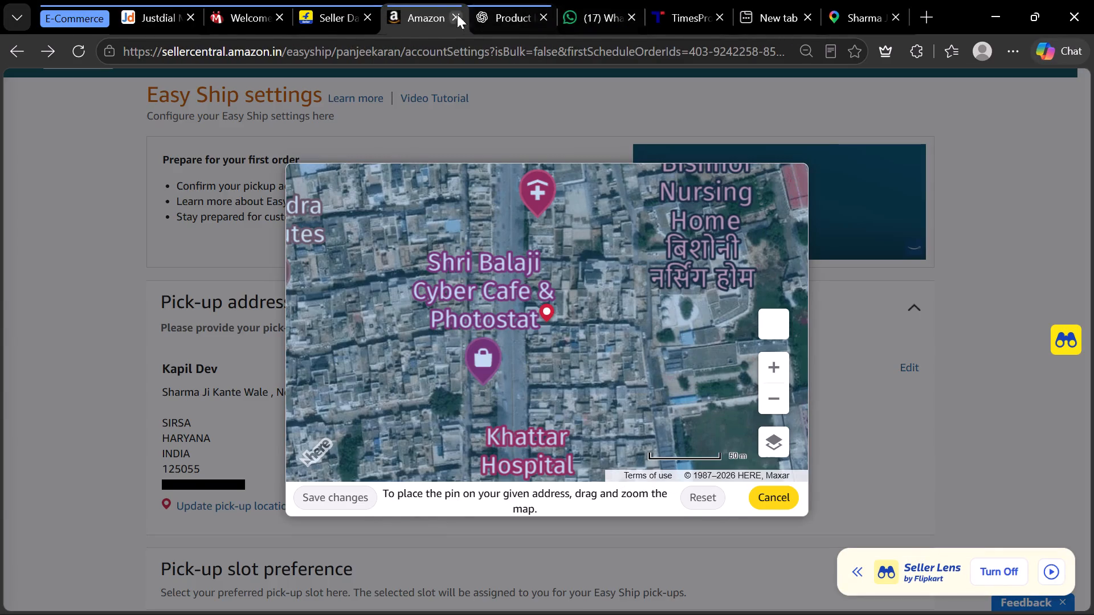
left_click(302, 60)
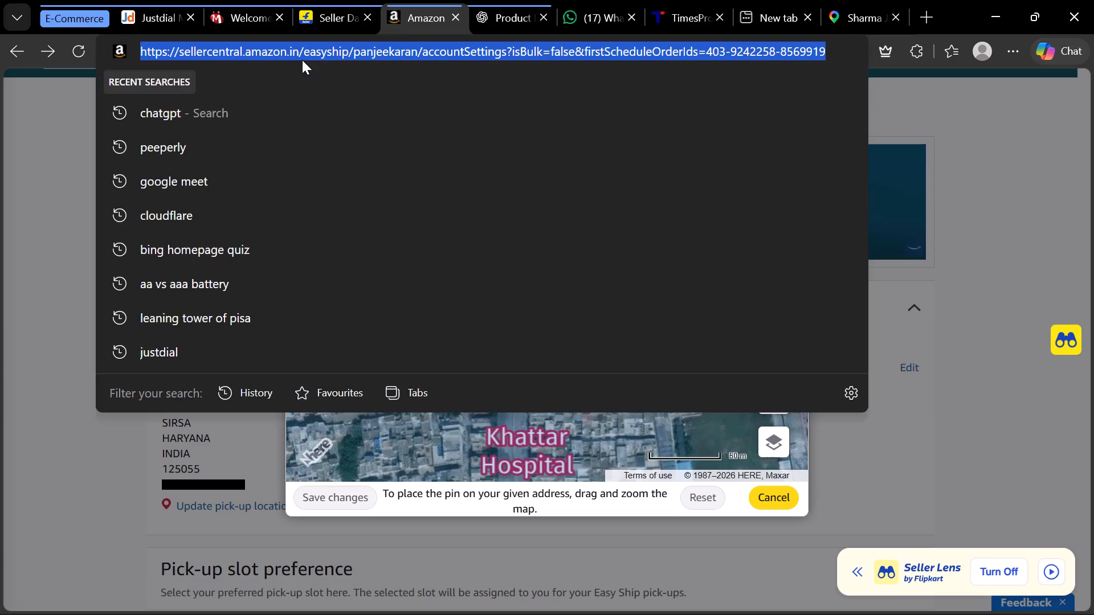
left_click(920, 12)
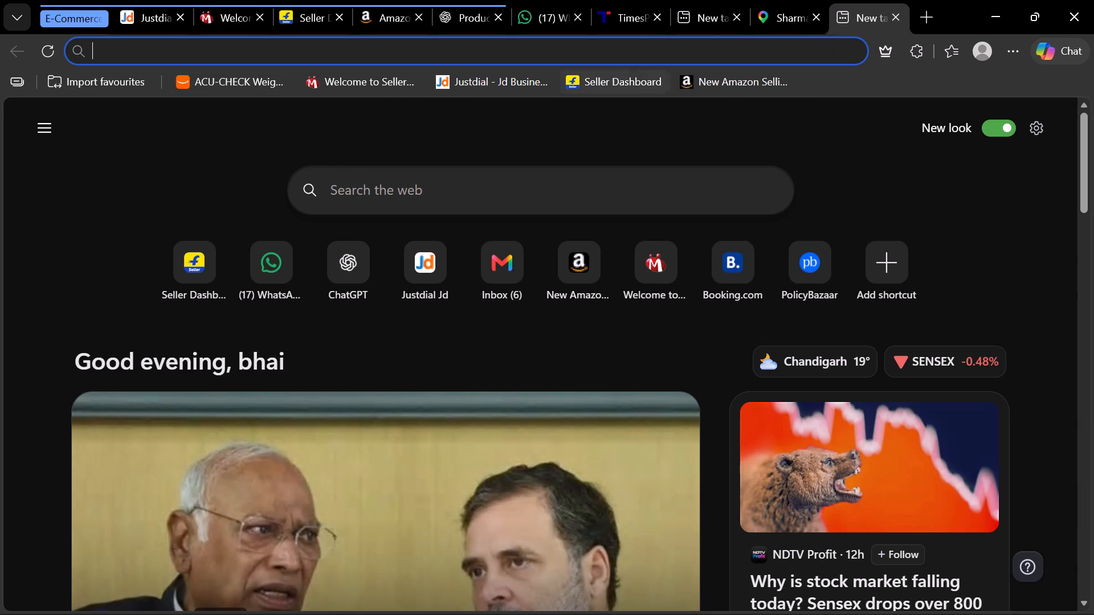
right_click(700, 73)
left_click(695, 79)
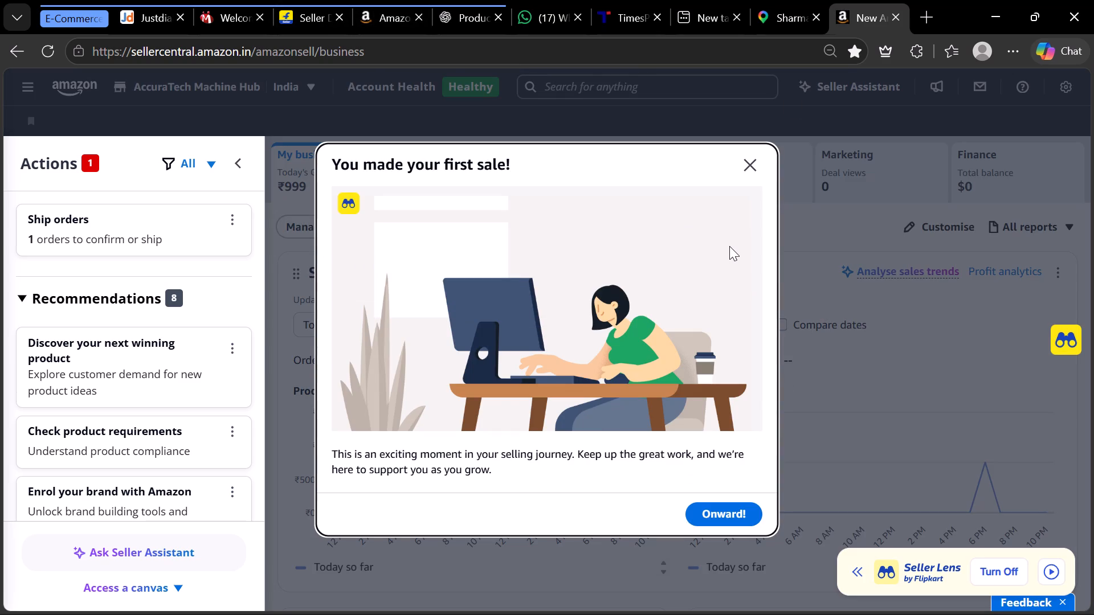
left_click(700, 509)
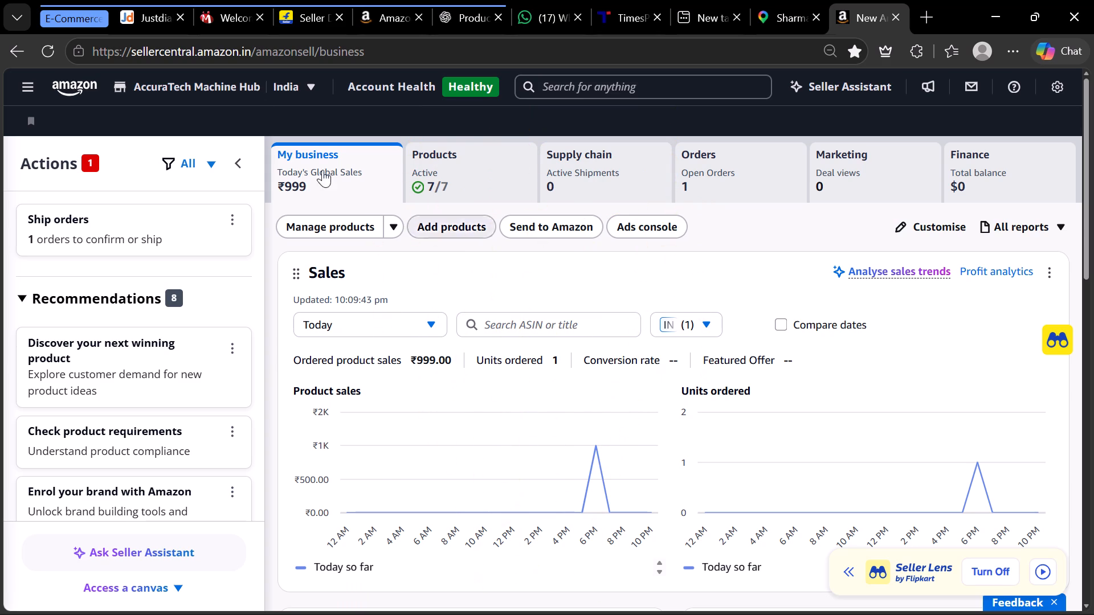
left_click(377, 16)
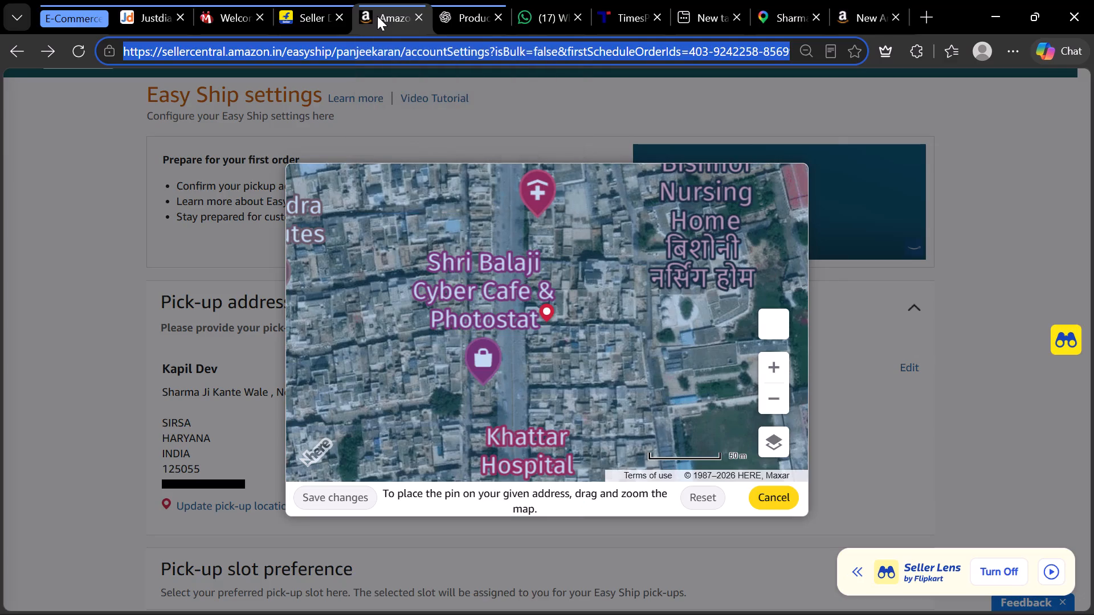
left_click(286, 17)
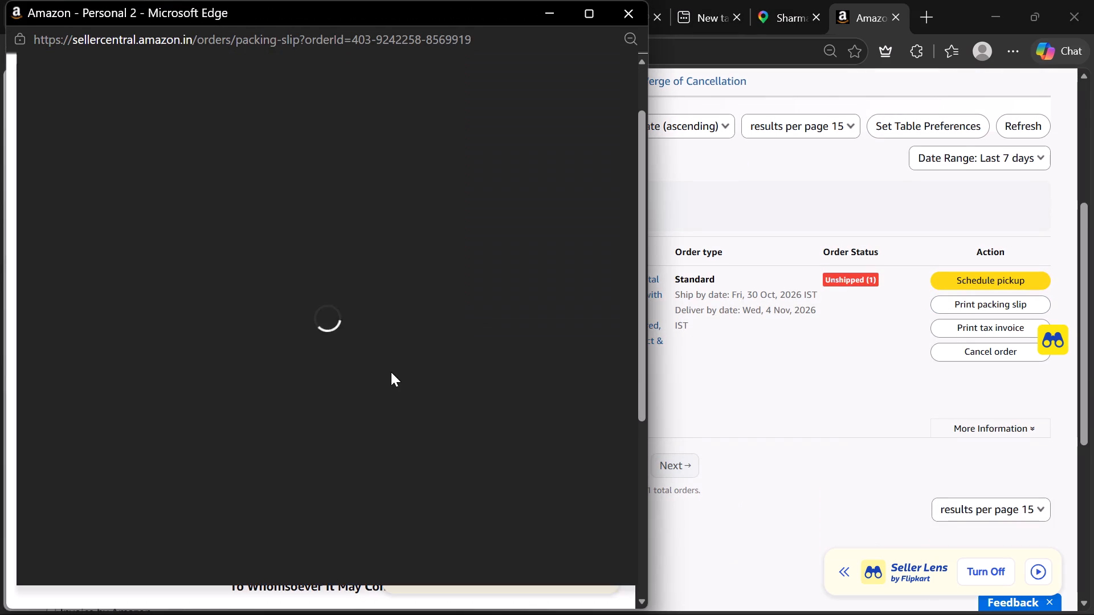
scroll(335, 363, "down", 2)
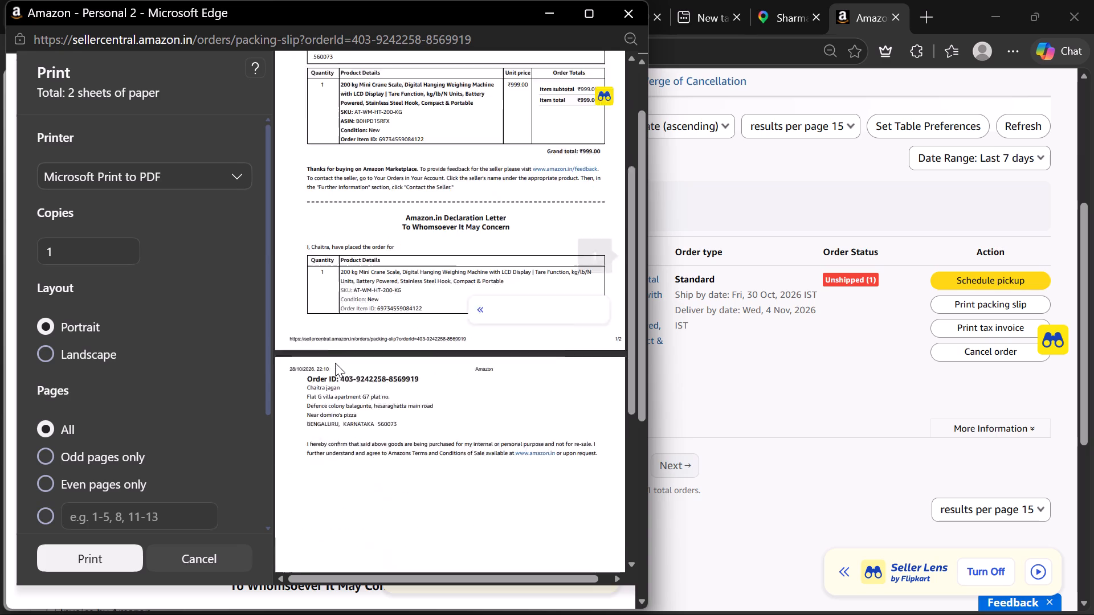
scroll(335, 363, "up", 6)
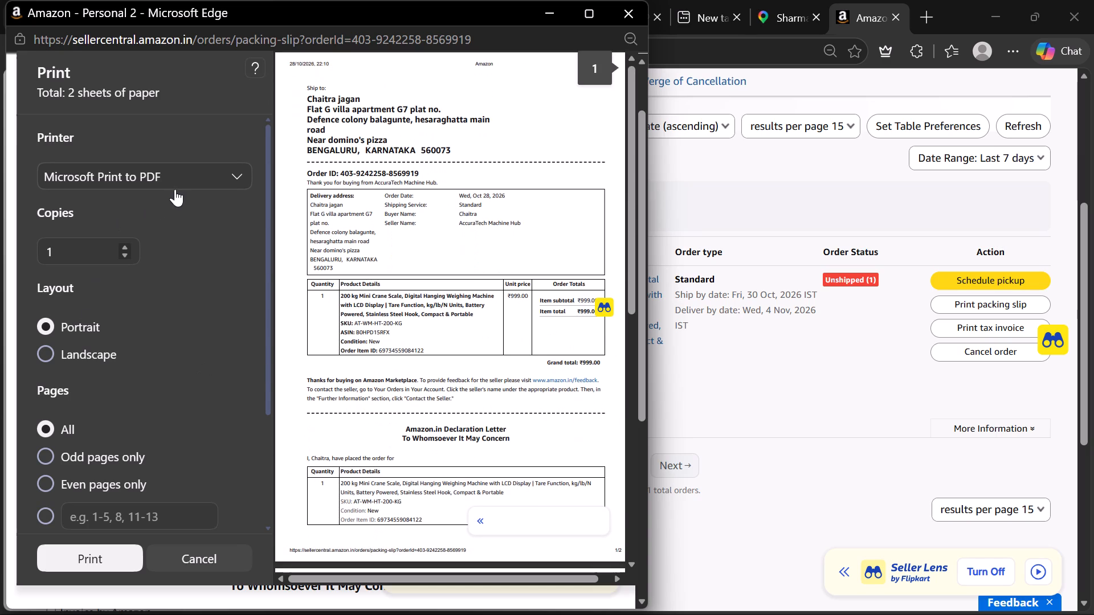
Check the printer and colour options, compare the packing slip in landscape and portrait layouts, and cancel printing.
left_click(177, 186)
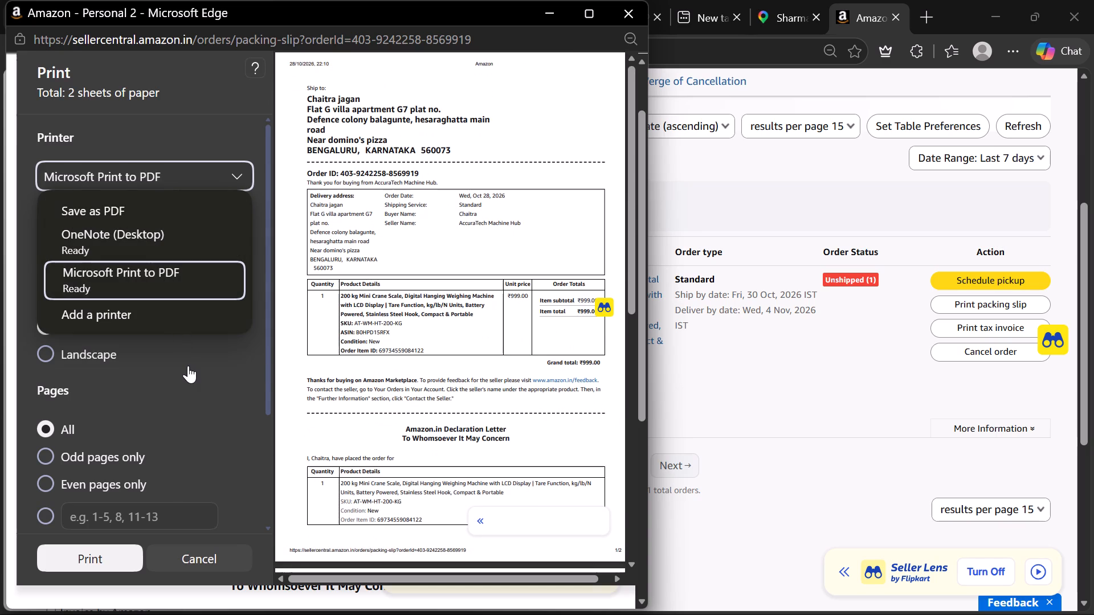
left_click(188, 366)
scroll(410, 405, "down", 2)
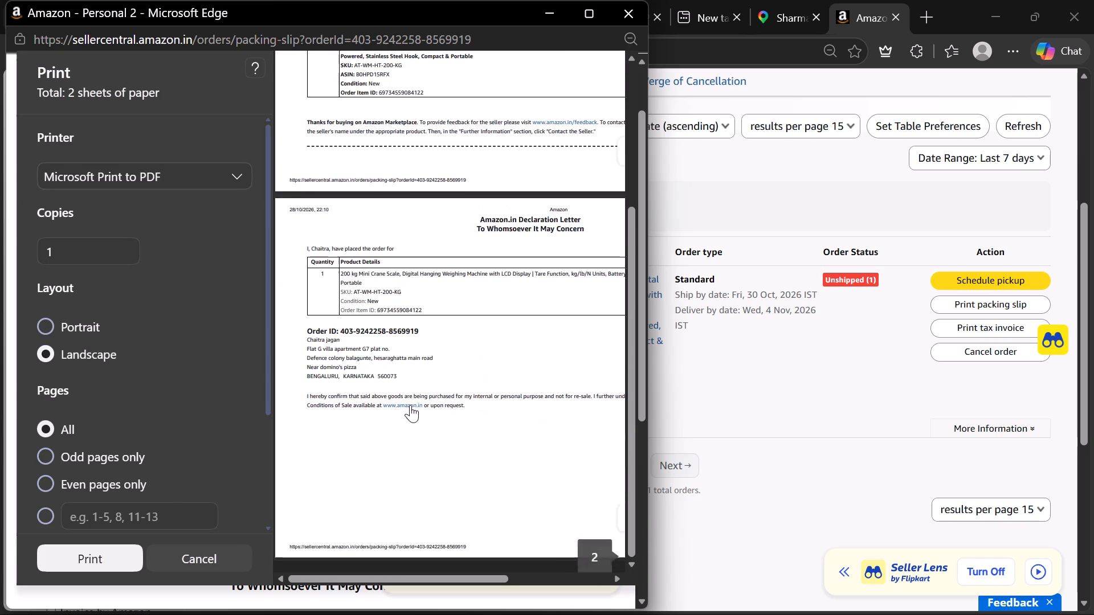
scroll(410, 405, "up", 6)
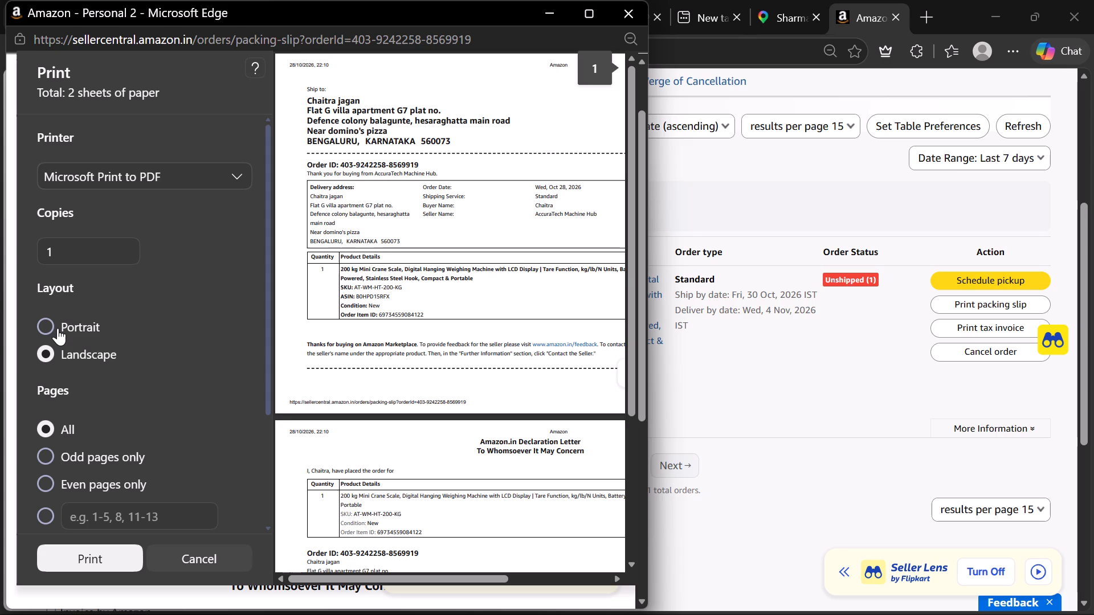
left_click(50, 329)
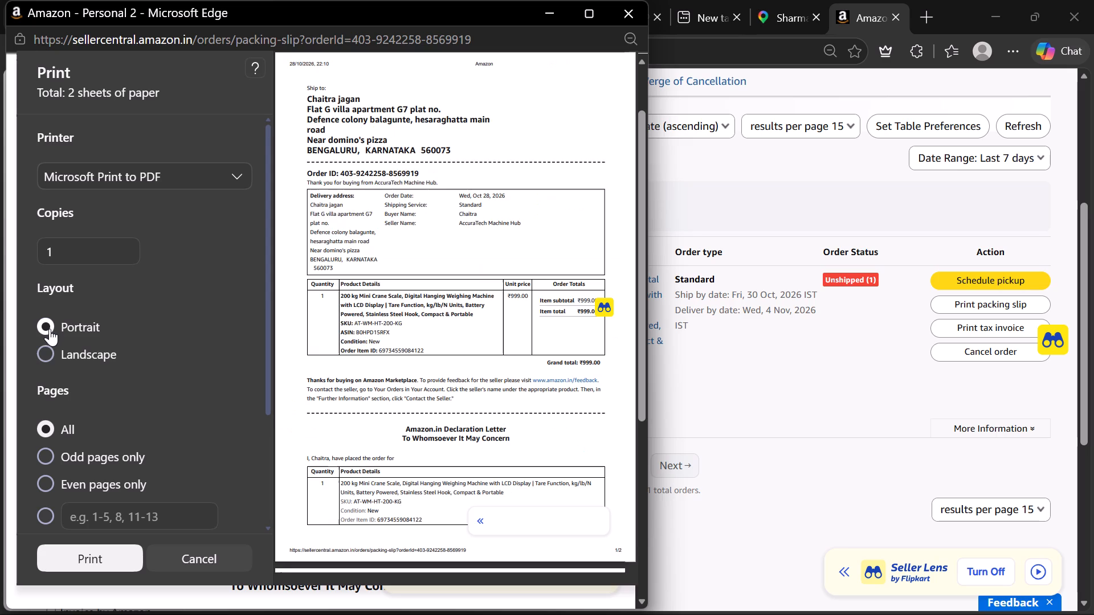
scroll(476, 396, "down", 4)
scroll(476, 396, "up", 5)
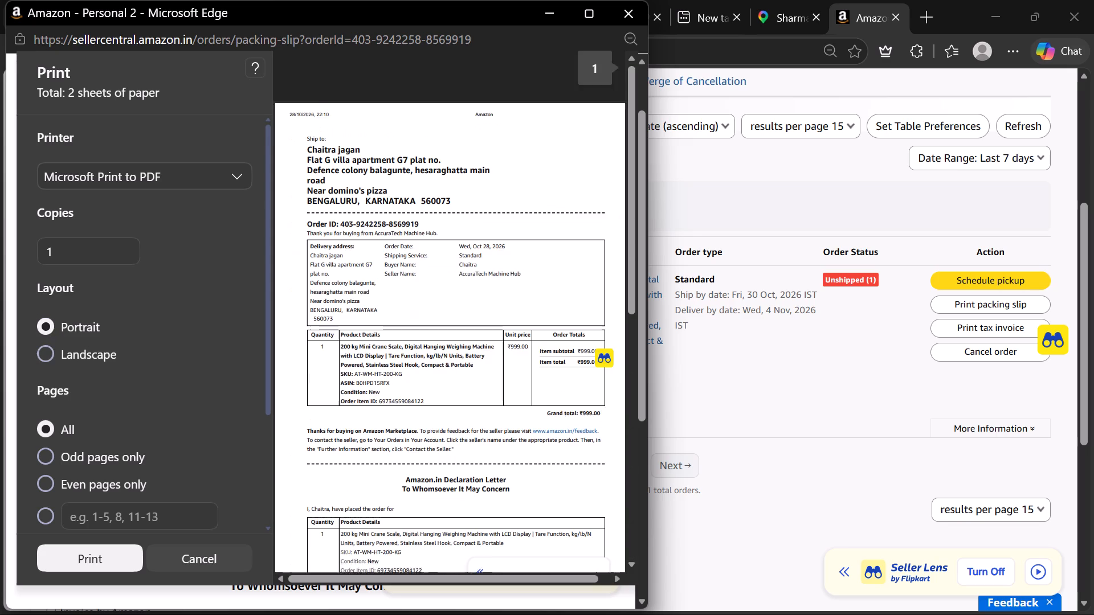
scroll(140, 454, "down", 3)
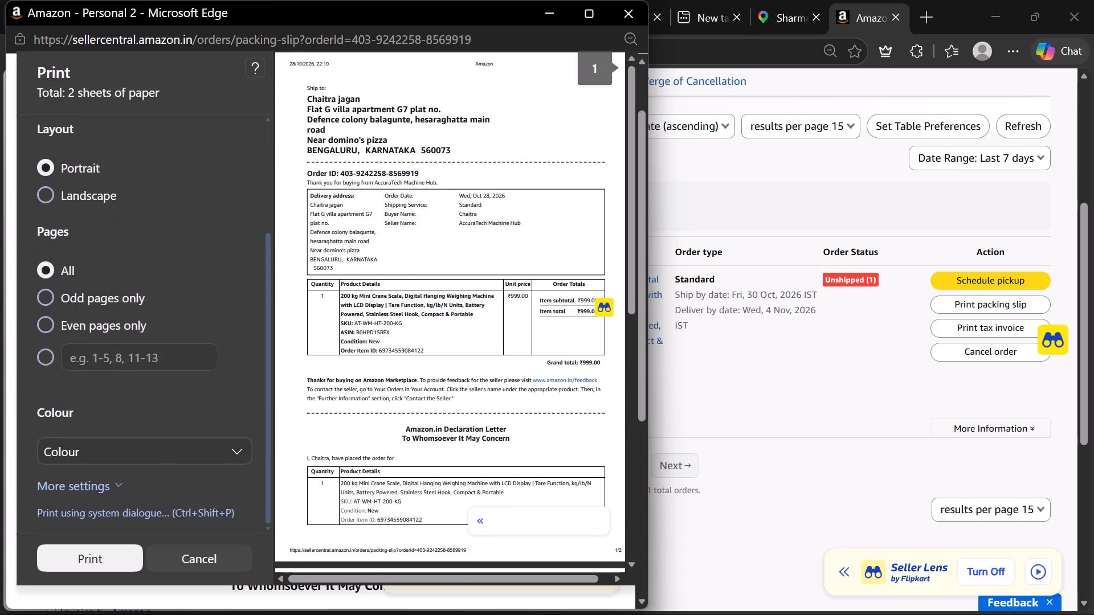
left_click(156, 457)
left_click(173, 561)
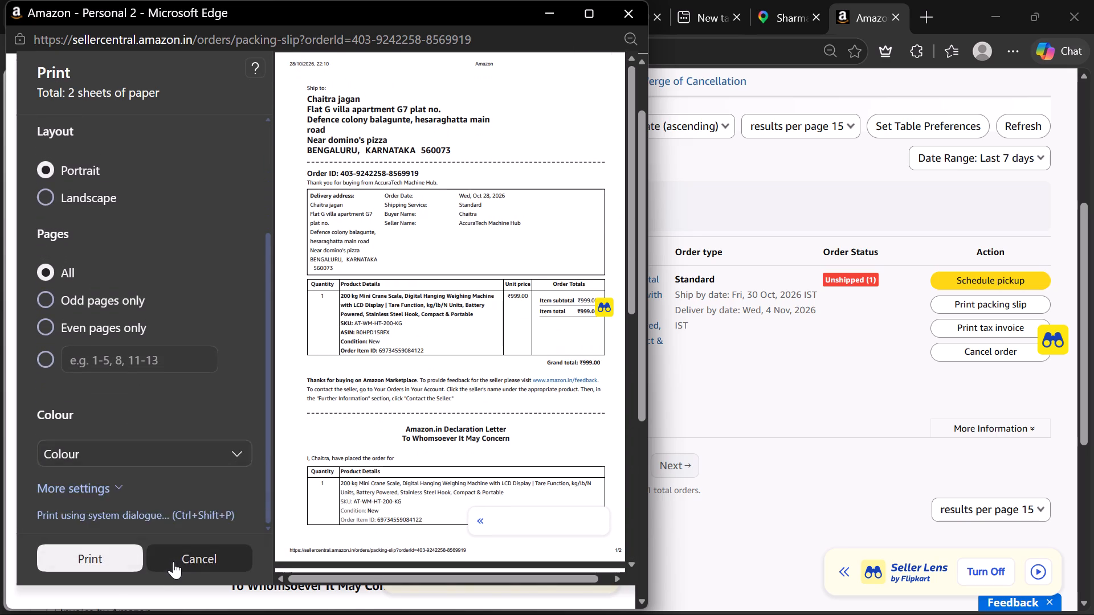
Bring up the packing slip's print preview again, check its pages and close the packing slip window.
scroll(387, 572, "down", 5)
scroll(306, 241, "up", 5)
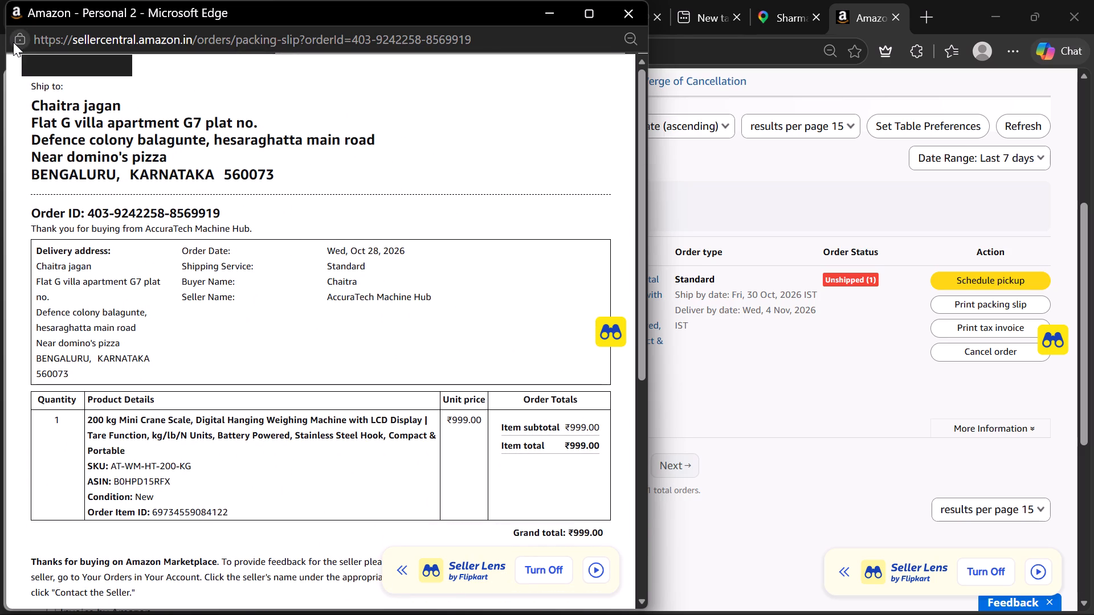
right_click(62, 75)
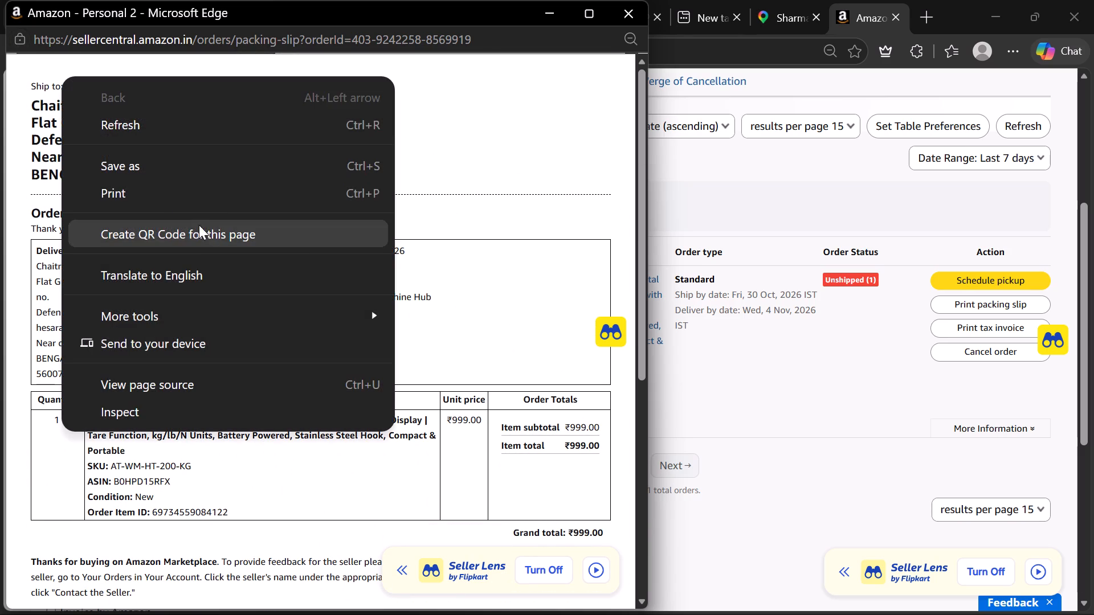
left_click(175, 204)
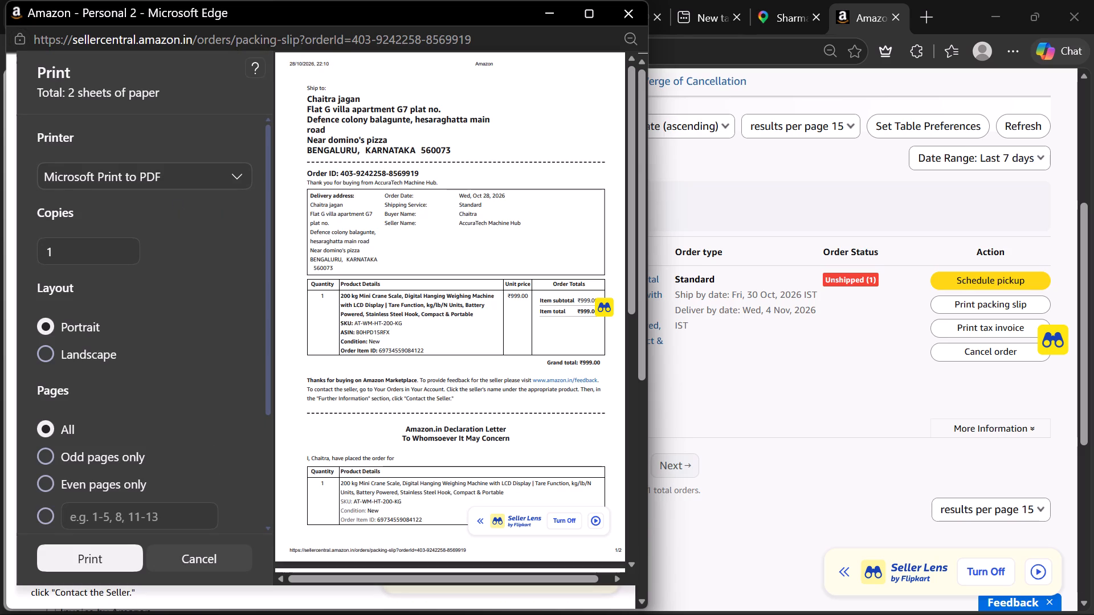
scroll(384, 411, "down", 5)
scroll(384, 411, "up", 3)
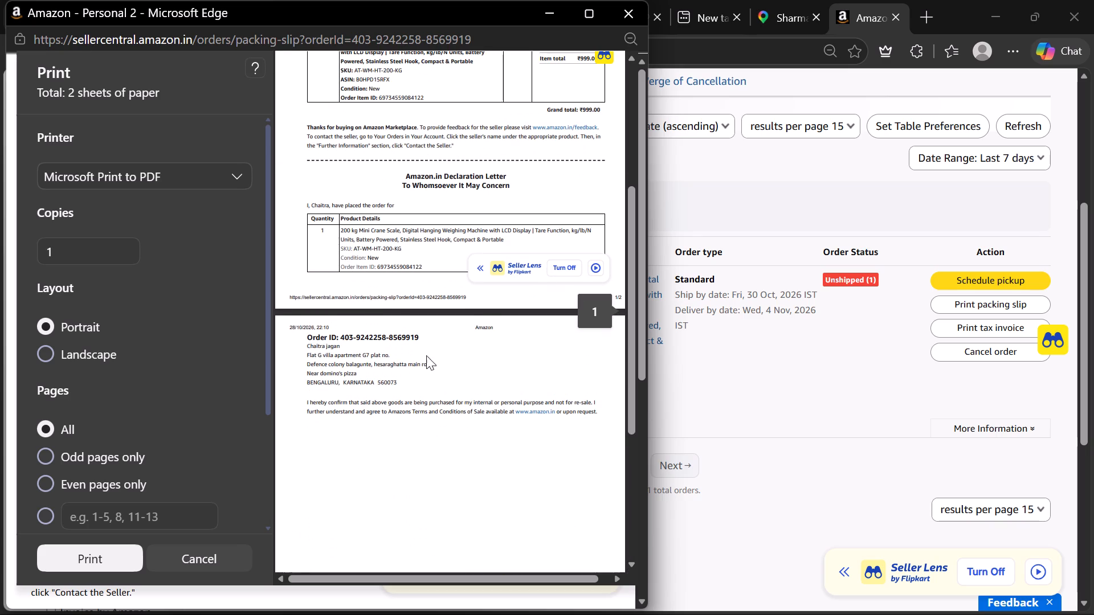
left_click(634, 20)
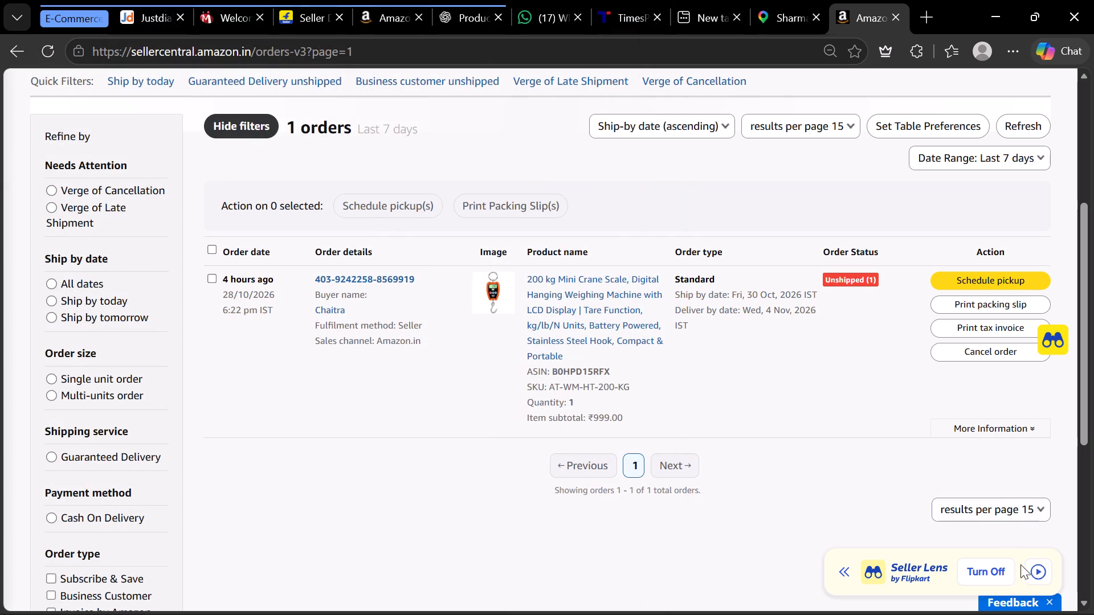
Turn off the Seller Lens overlay on the Manage Orders page and shift its floating bar aside.
right_click(975, 568)
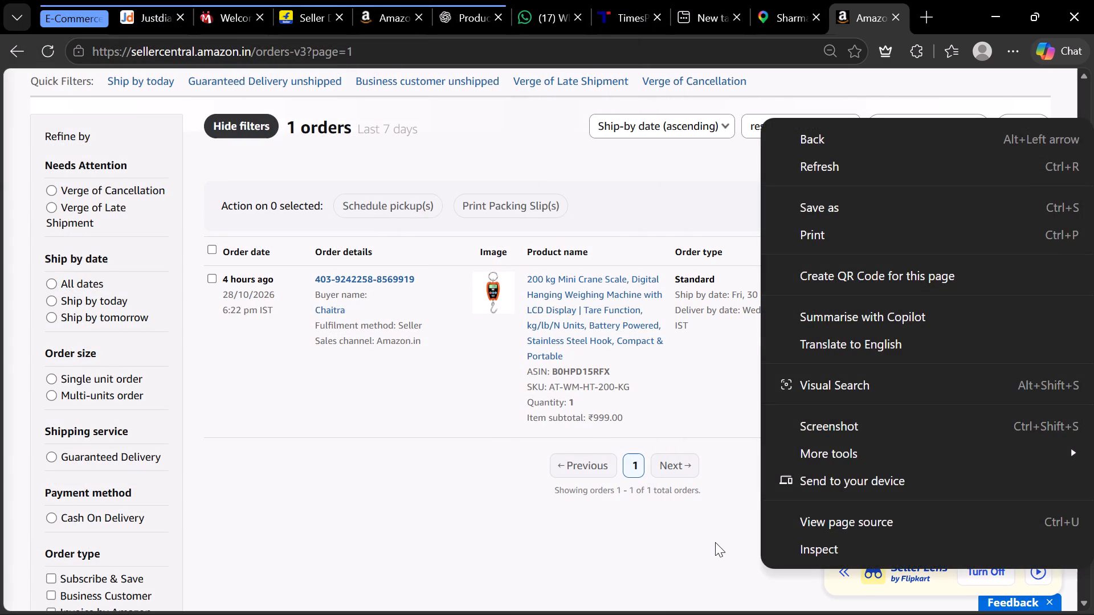
left_click(716, 539)
left_click(969, 570)
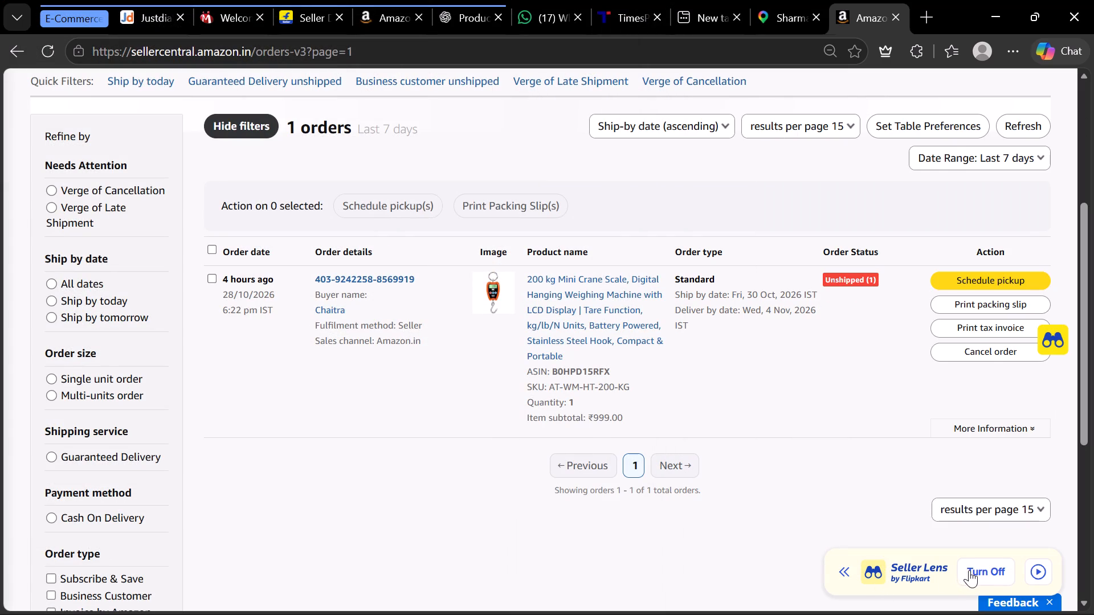
left_click(846, 570)
Reopen the crane scale order's packing slip, check both pages in the print preview and cancel printing.
left_click(968, 306)
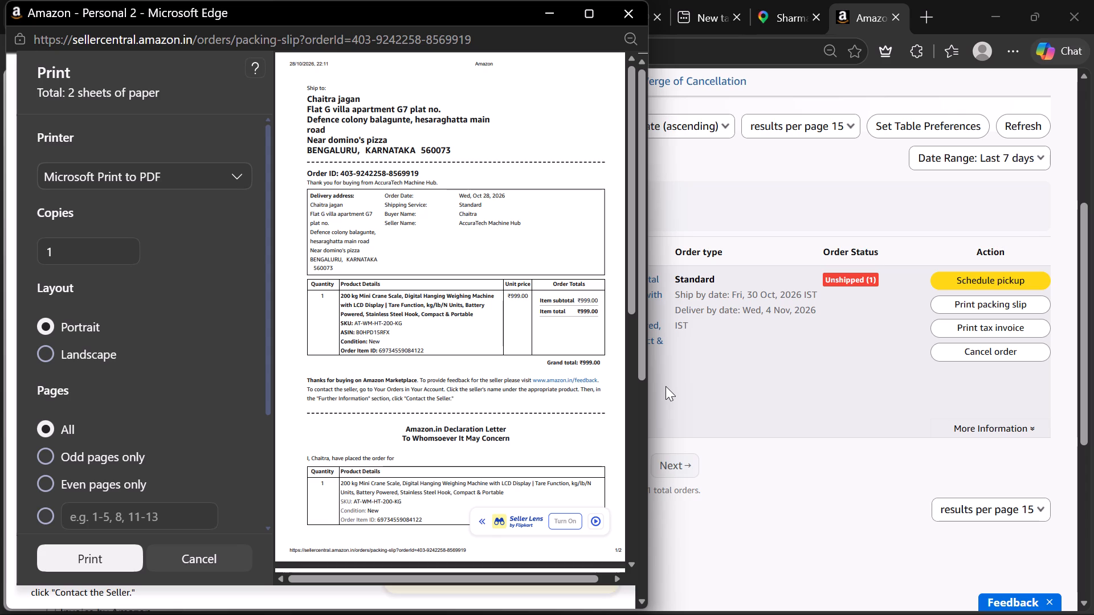
scroll(531, 386, "down", 1)
scroll(531, 386, "up", 5)
scroll(531, 386, "down", 5)
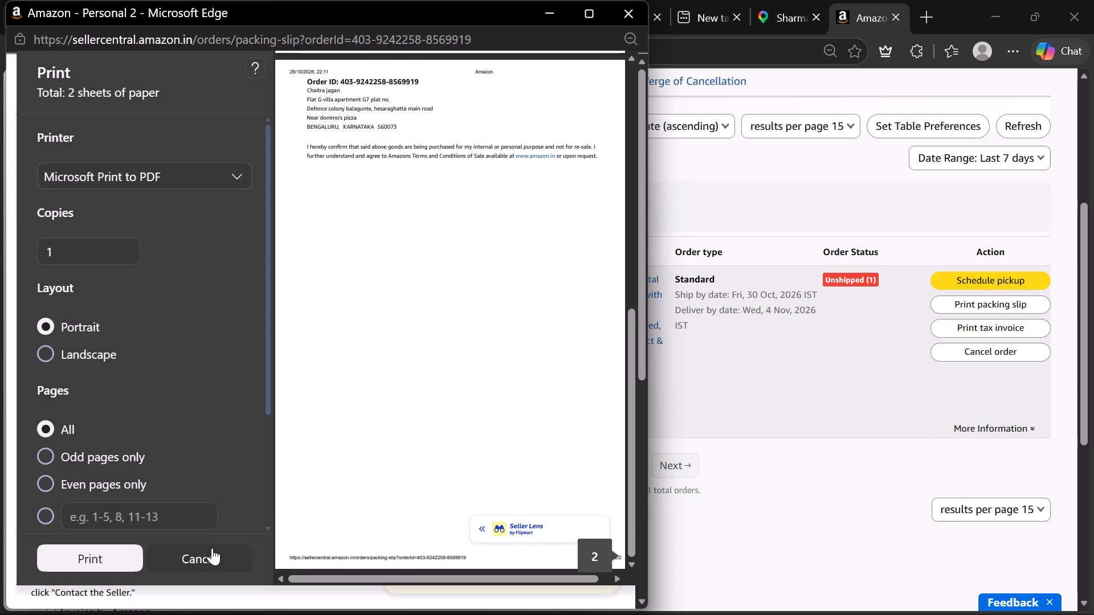
left_click(213, 551)
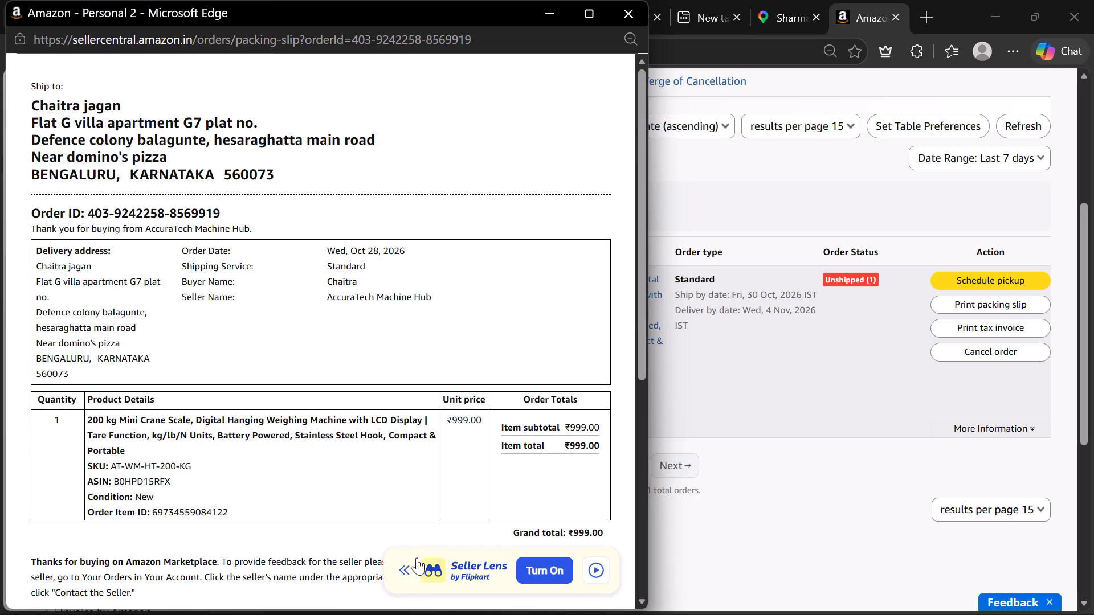
Shift the Seller Lens floating bar to the opposite side of the packing slip page.
left_click(406, 566)
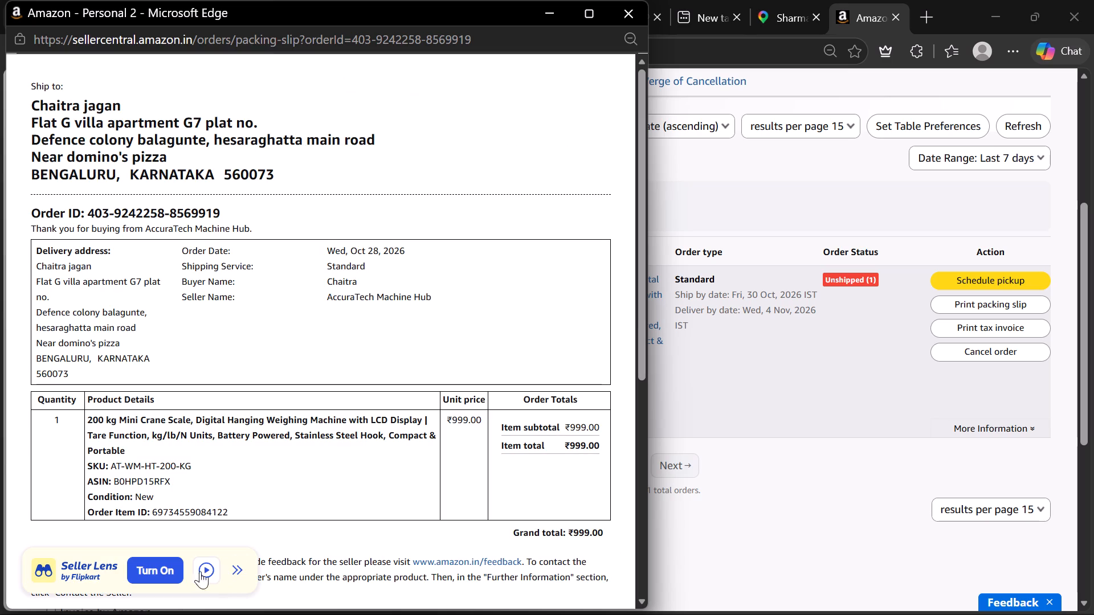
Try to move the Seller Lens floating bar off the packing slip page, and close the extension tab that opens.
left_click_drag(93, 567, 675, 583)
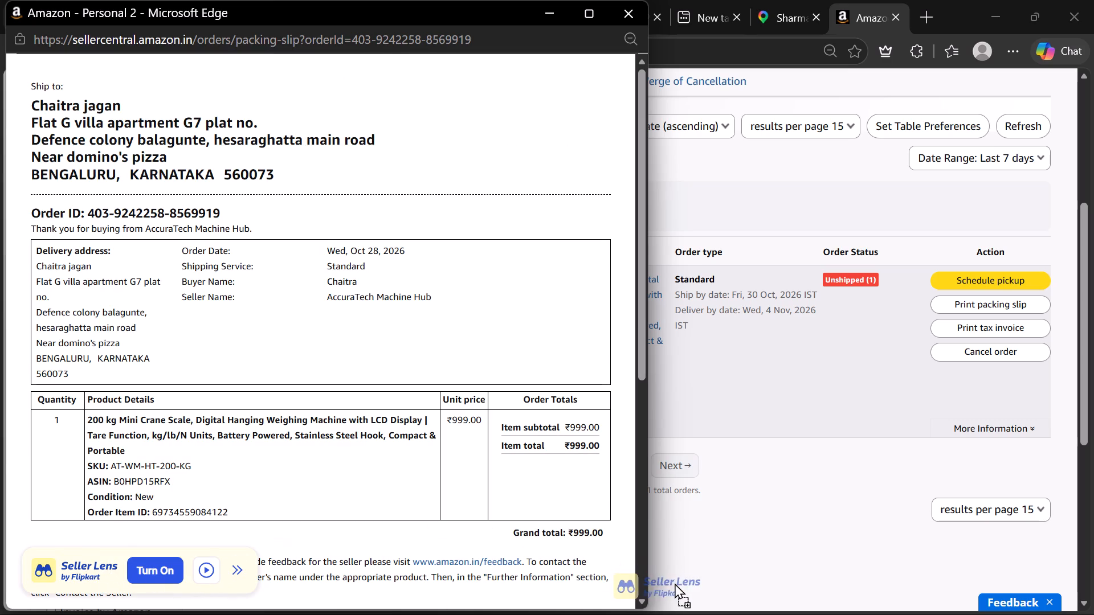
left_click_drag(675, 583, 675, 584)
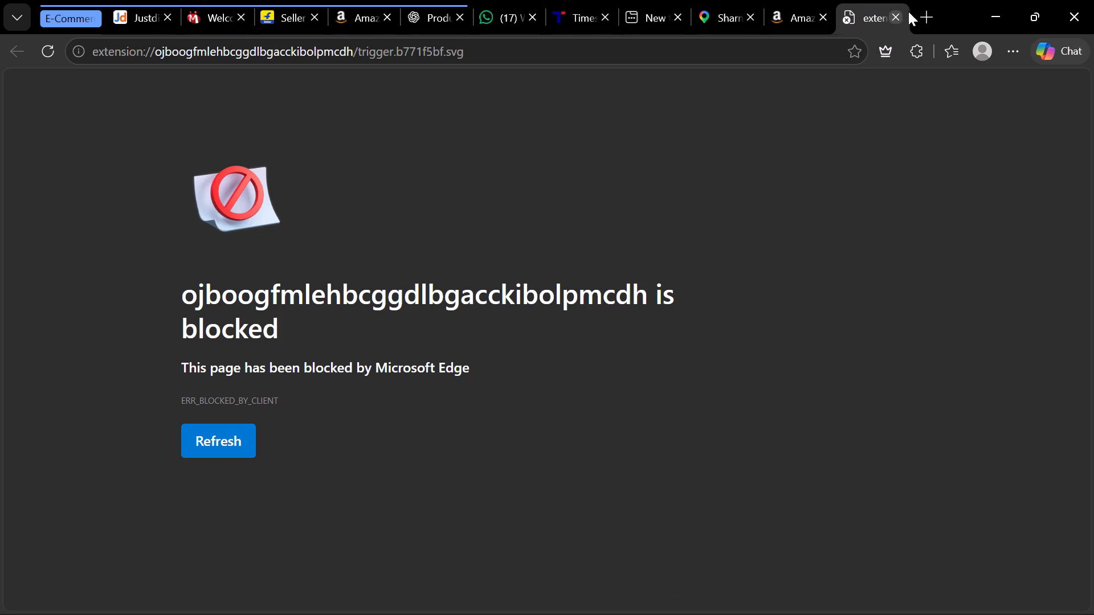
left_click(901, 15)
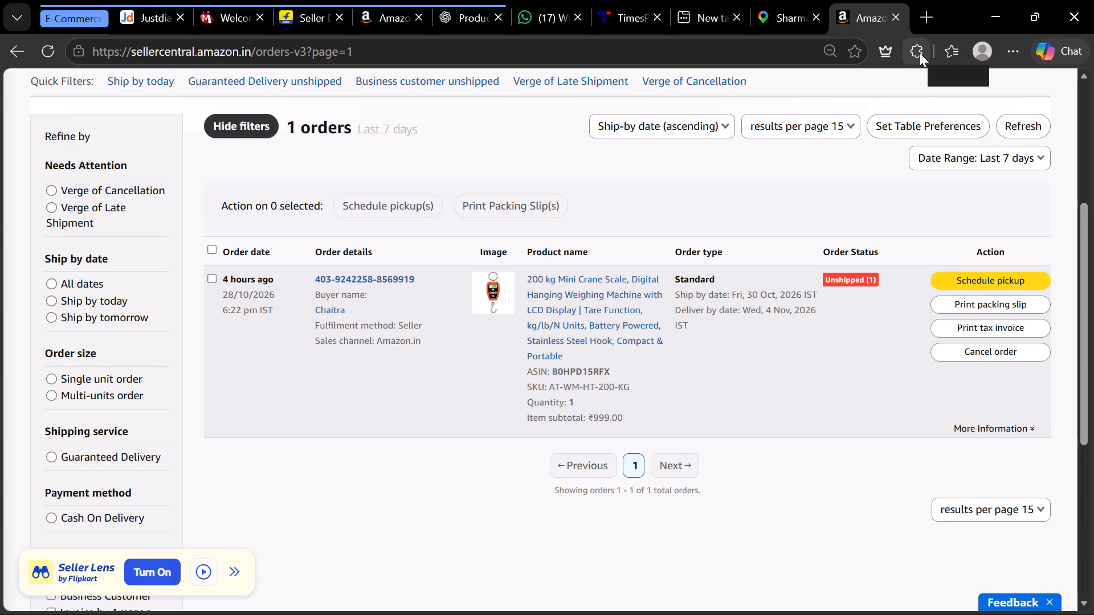
Restrict the Seller Lens by Flipkart extension to run only when clicked, refresh Manage Orders and dismiss the Easy Ship introduction.
left_click(919, 52)
left_click(908, 256)
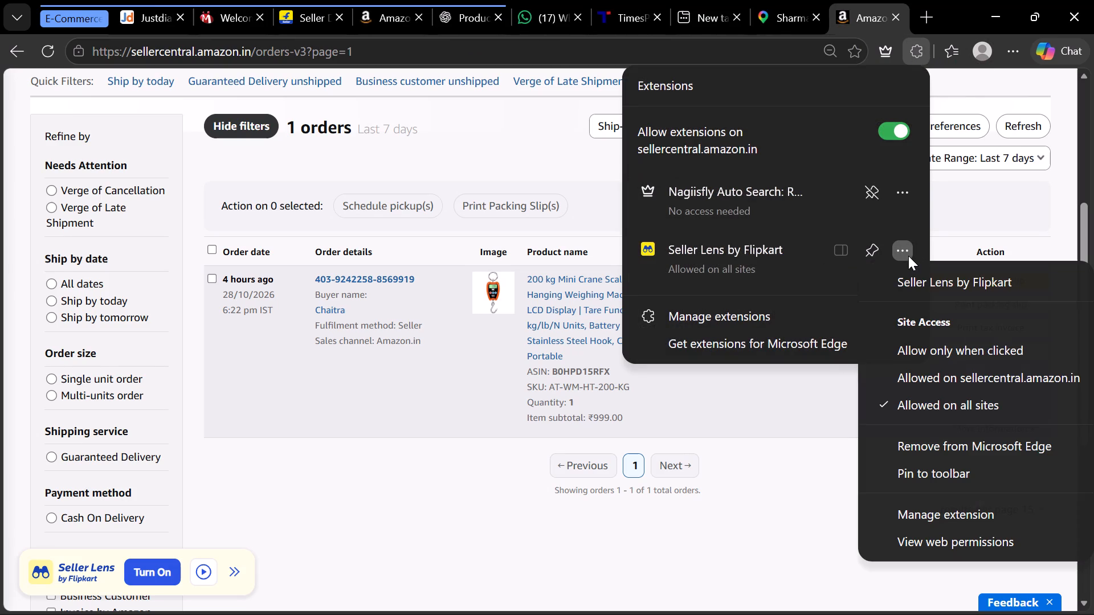
left_click(949, 351)
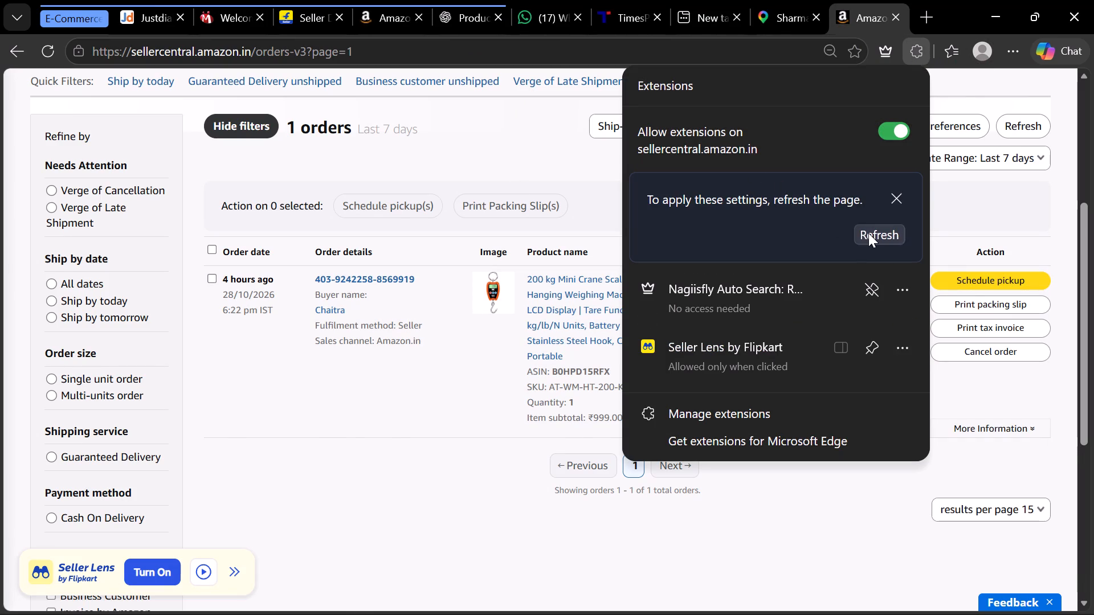
left_click(868, 233)
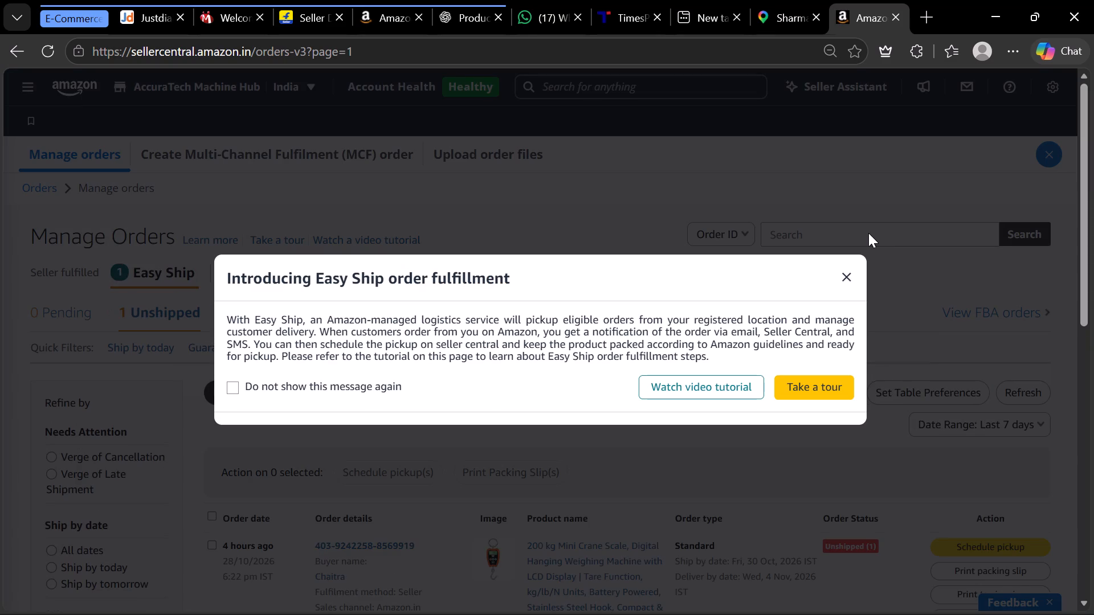
left_click(854, 277)
Reopen the crane scale order's packing slip and examine its print preview pages and the available printers.
scroll(1018, 389, "down", 2)
left_click(985, 378)
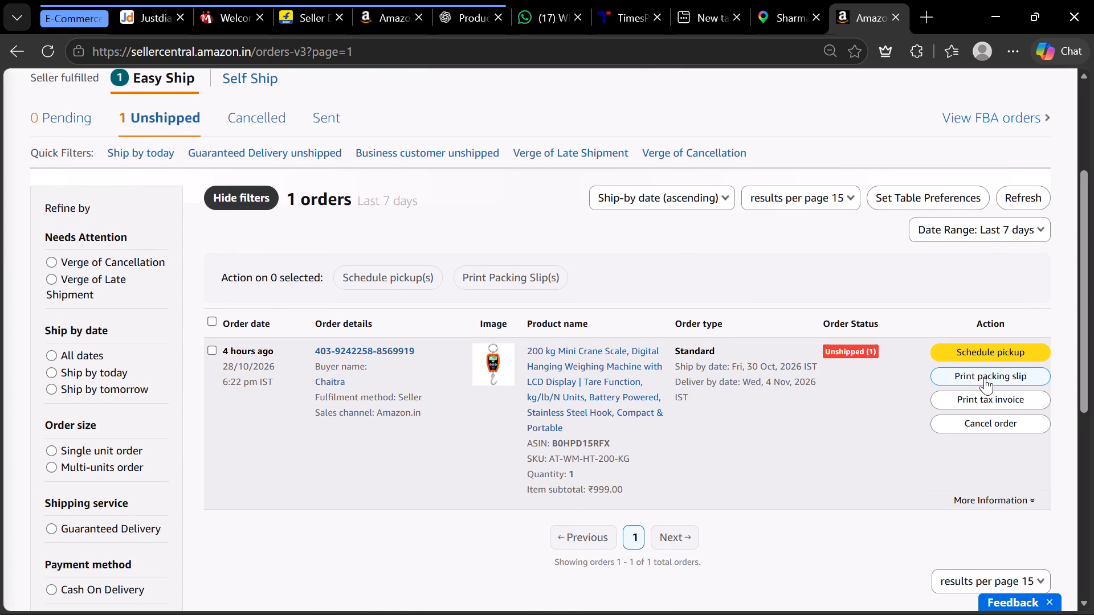
scroll(481, 449, "down", 6)
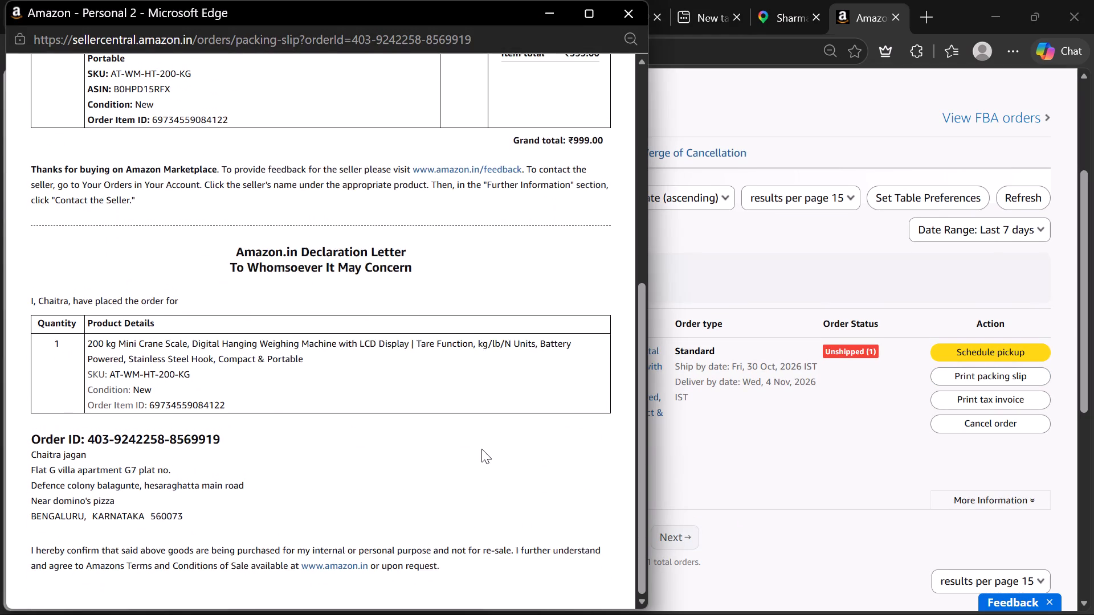
scroll(481, 449, "up", 4)
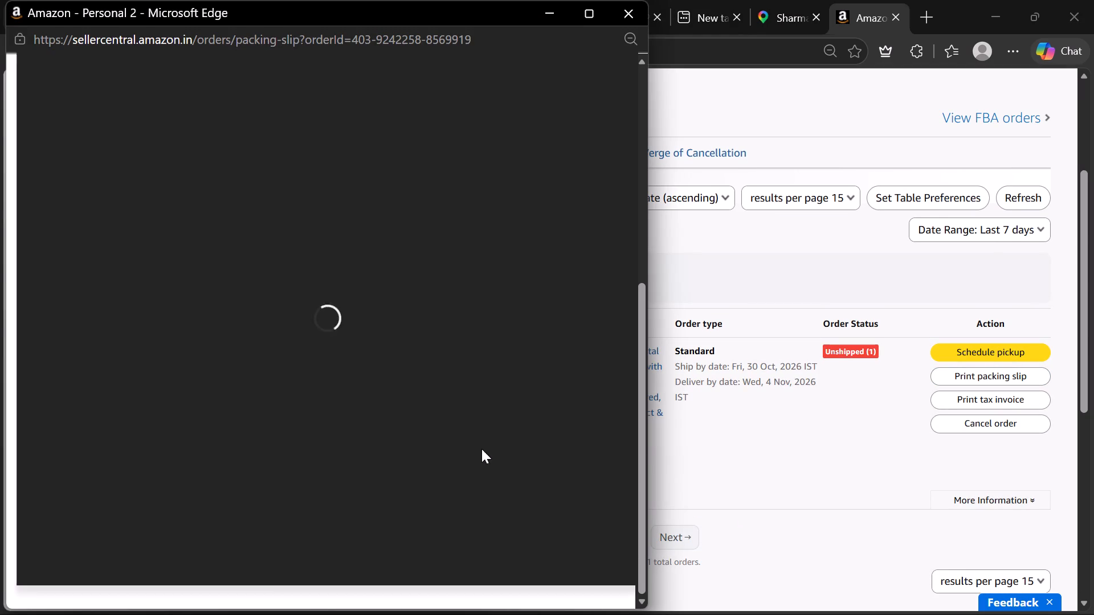
scroll(481, 449, "down", 3)
scroll(481, 449, "up", 3)
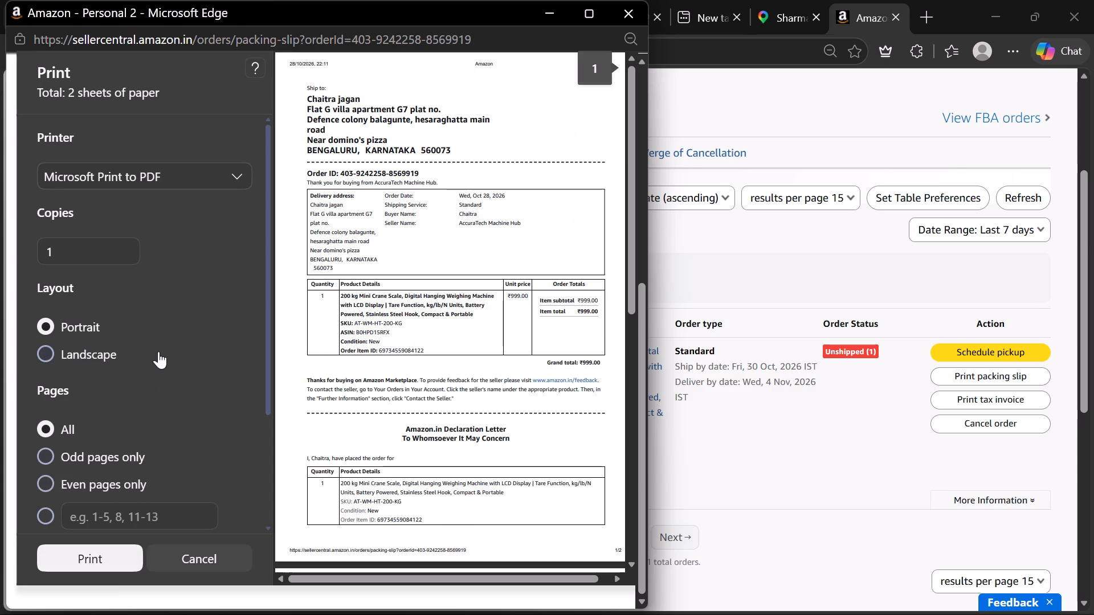
scroll(158, 351, "up", 2)
left_click(182, 185)
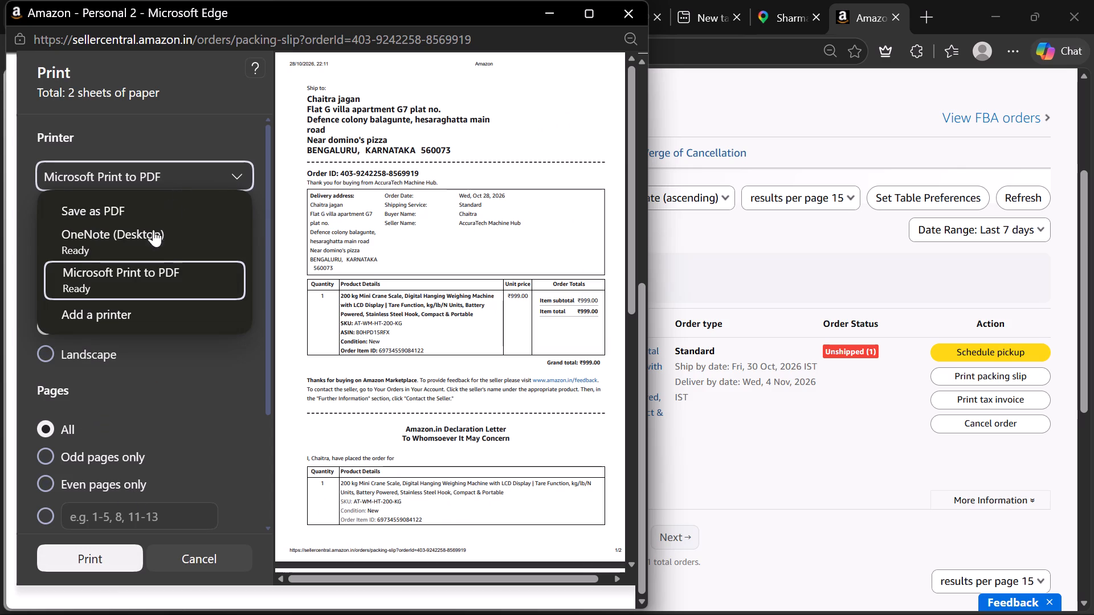
left_click(239, 390)
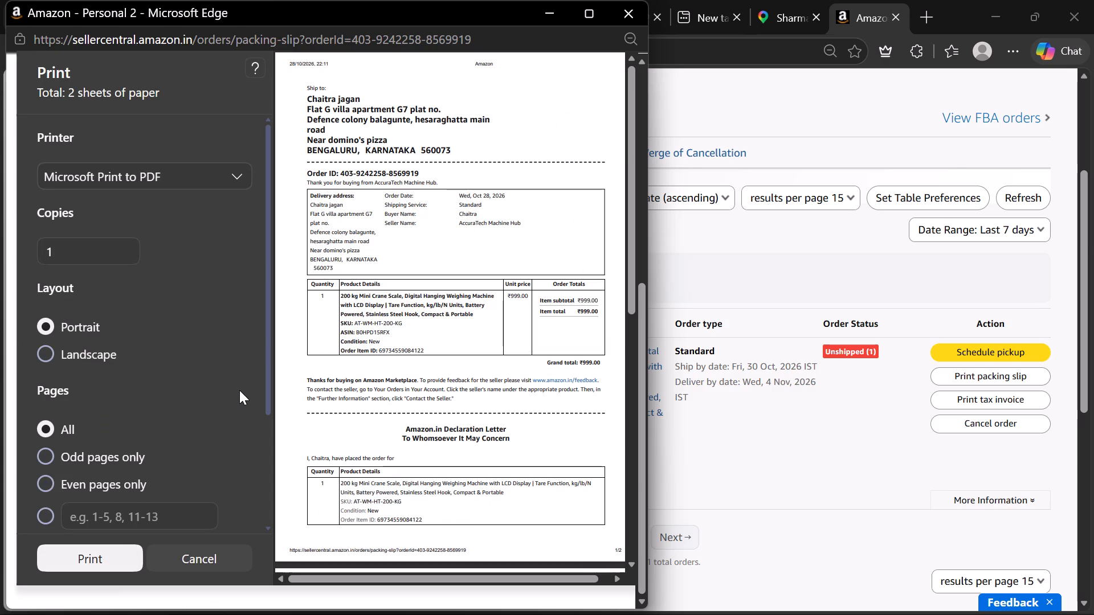
scroll(501, 465, "down", 3)
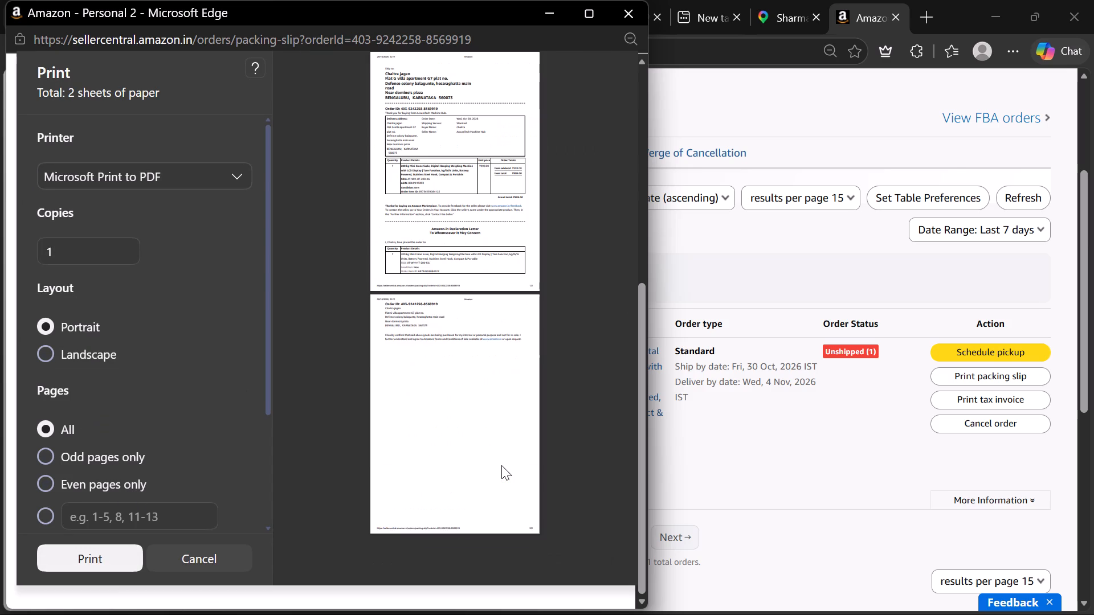
scroll(501, 465, "up", 4)
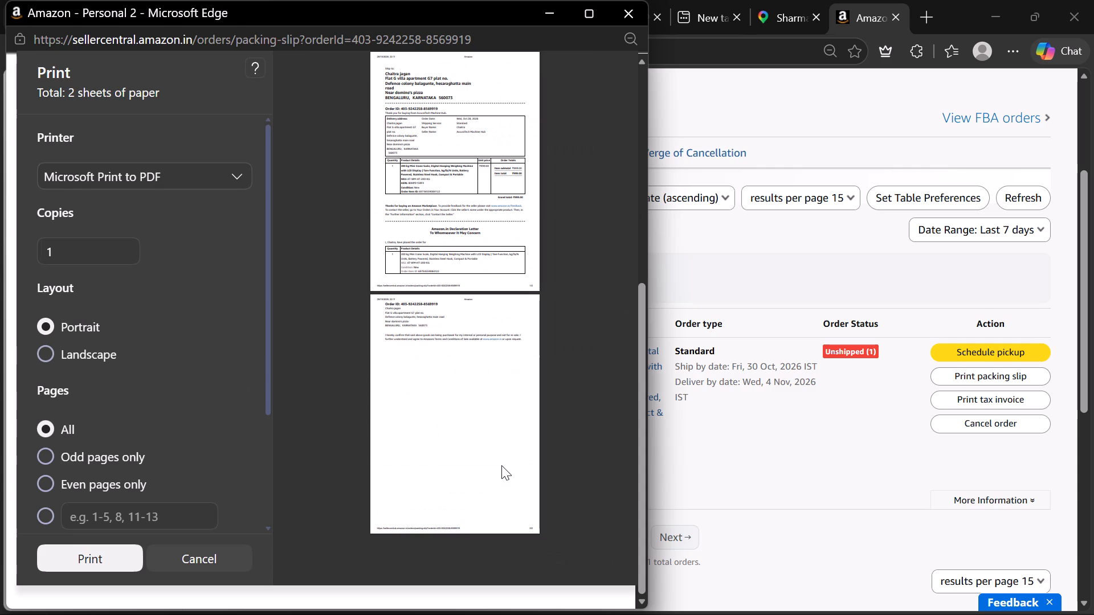
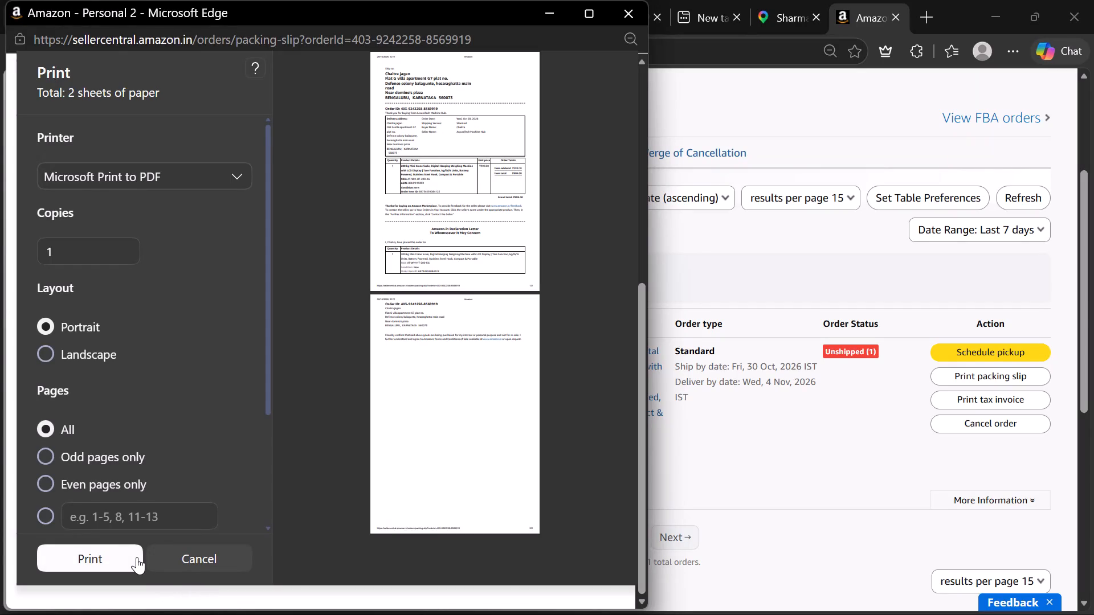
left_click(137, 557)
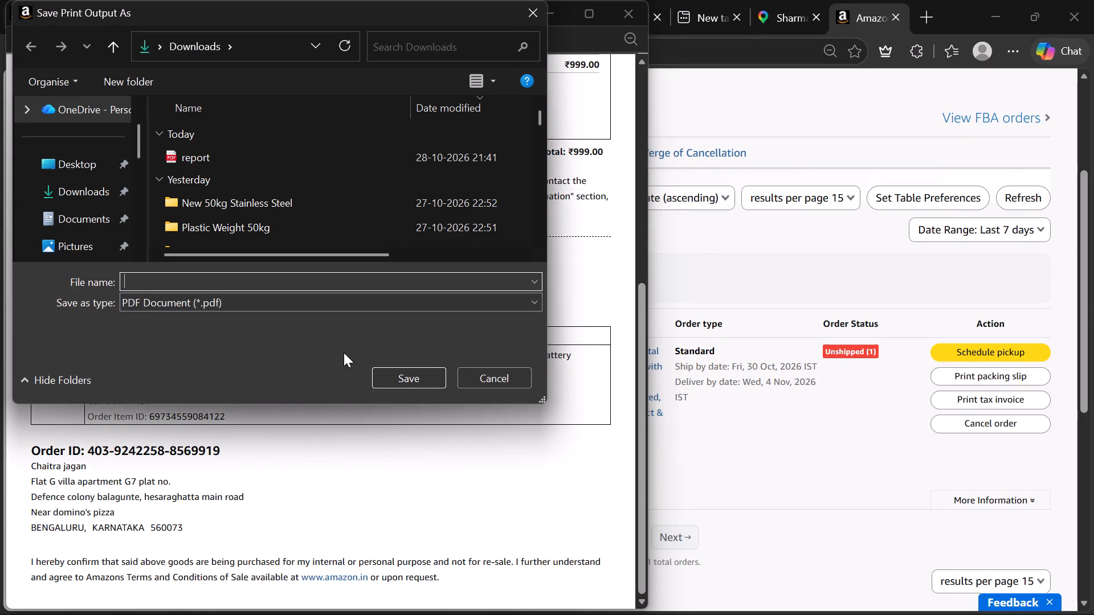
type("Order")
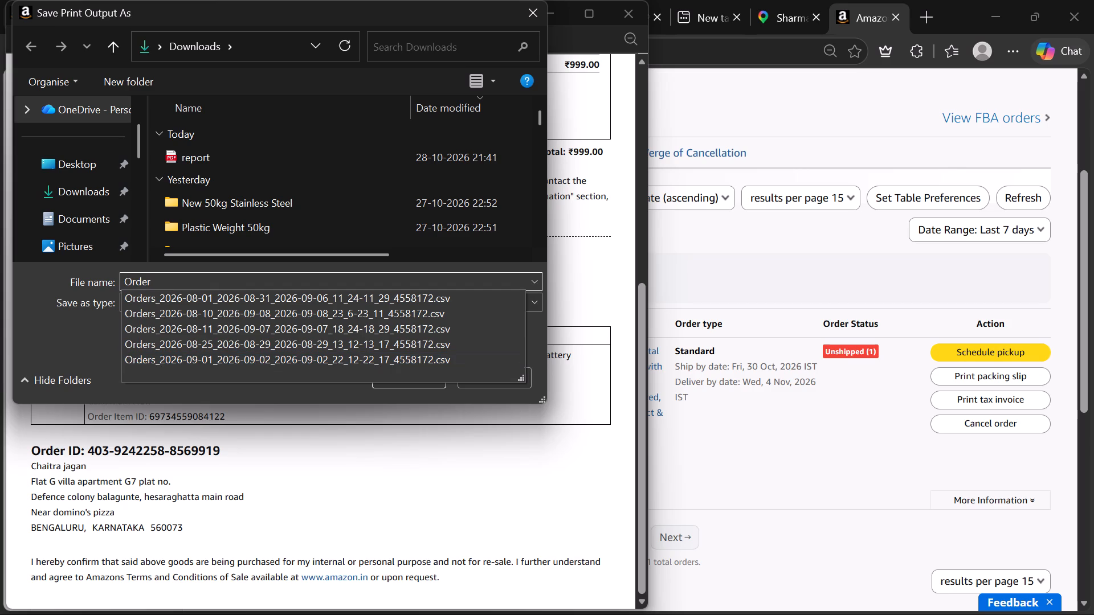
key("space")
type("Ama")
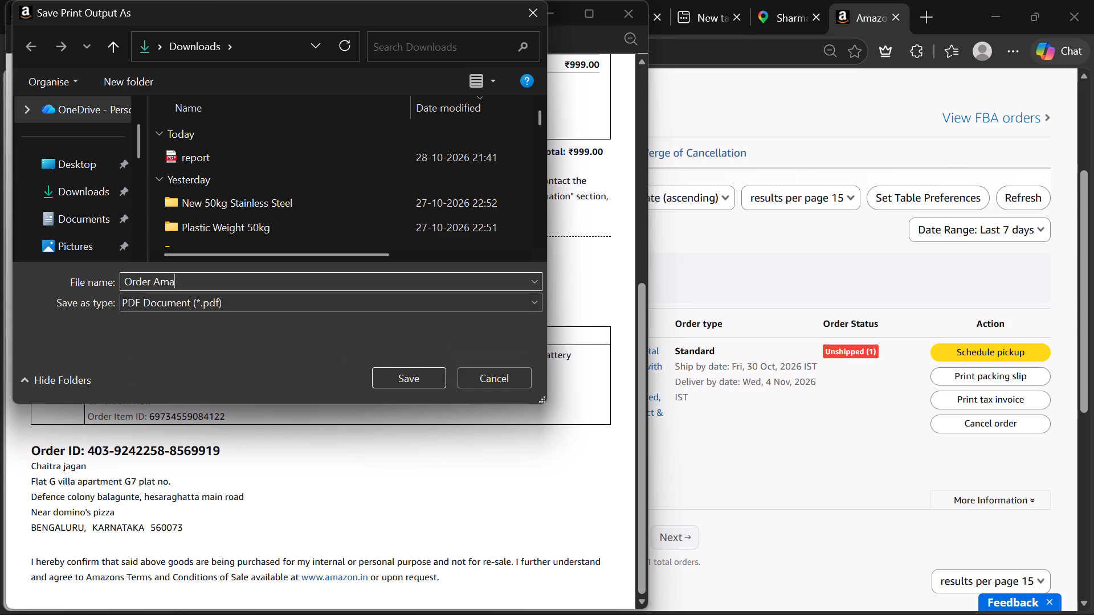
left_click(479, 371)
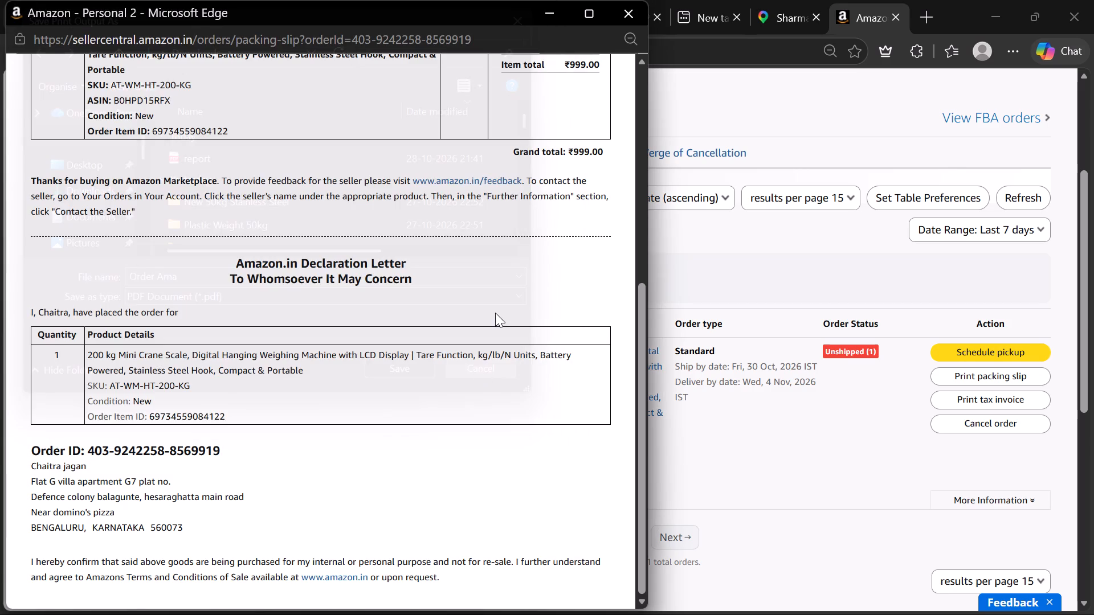
Reduce the packing slip's page zoom to 75% and review the slip and its declaration letter.
scroll(495, 313, "up", 6)
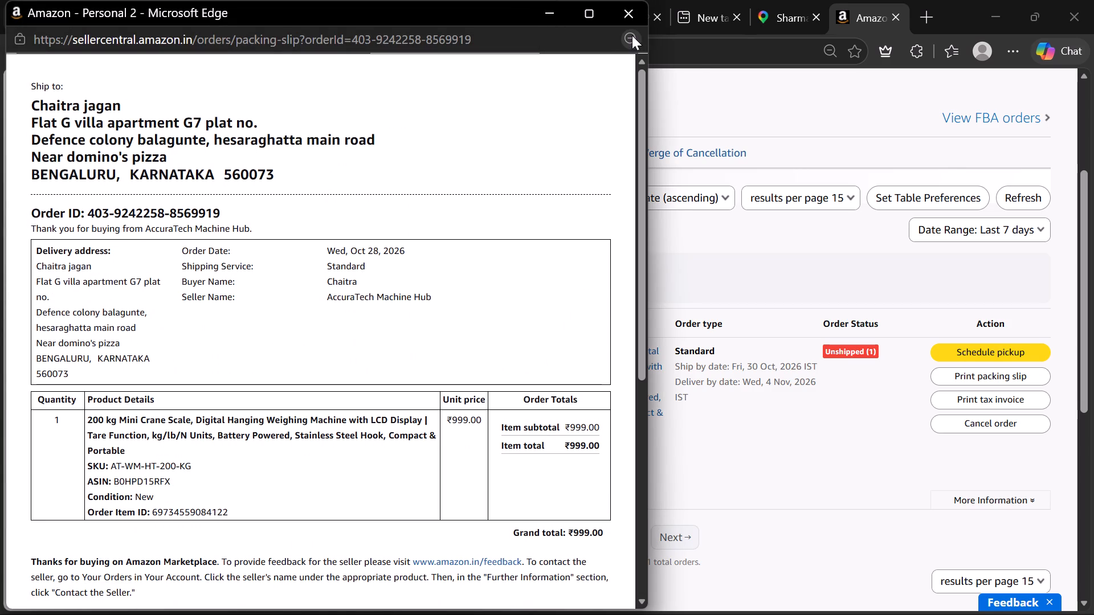
left_click(631, 38)
left_click(543, 66)
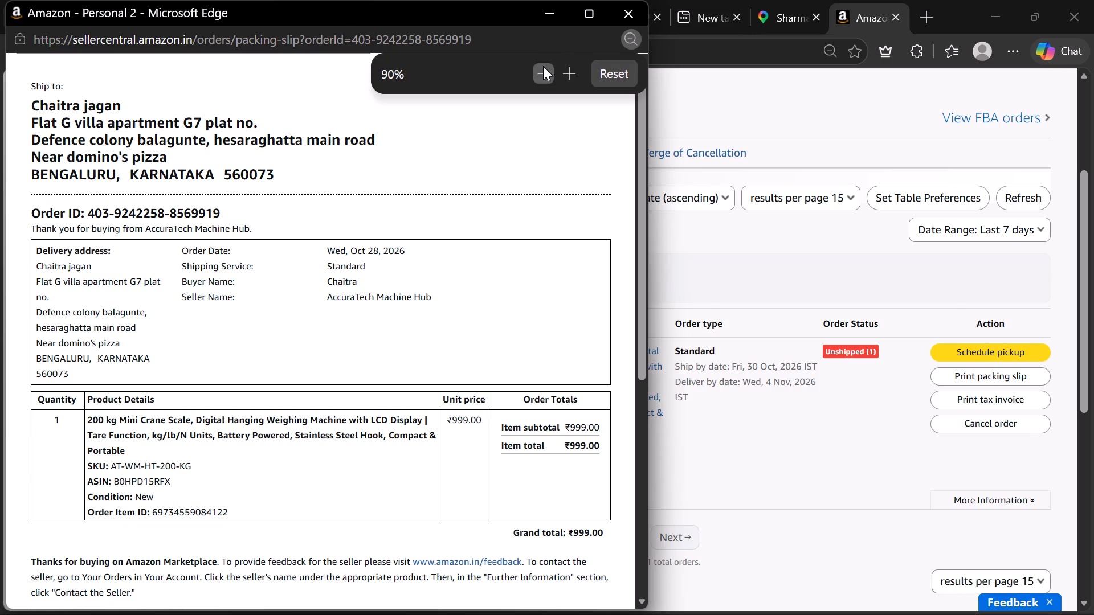
left_click(543, 66)
scroll(485, 226, "down", 3)
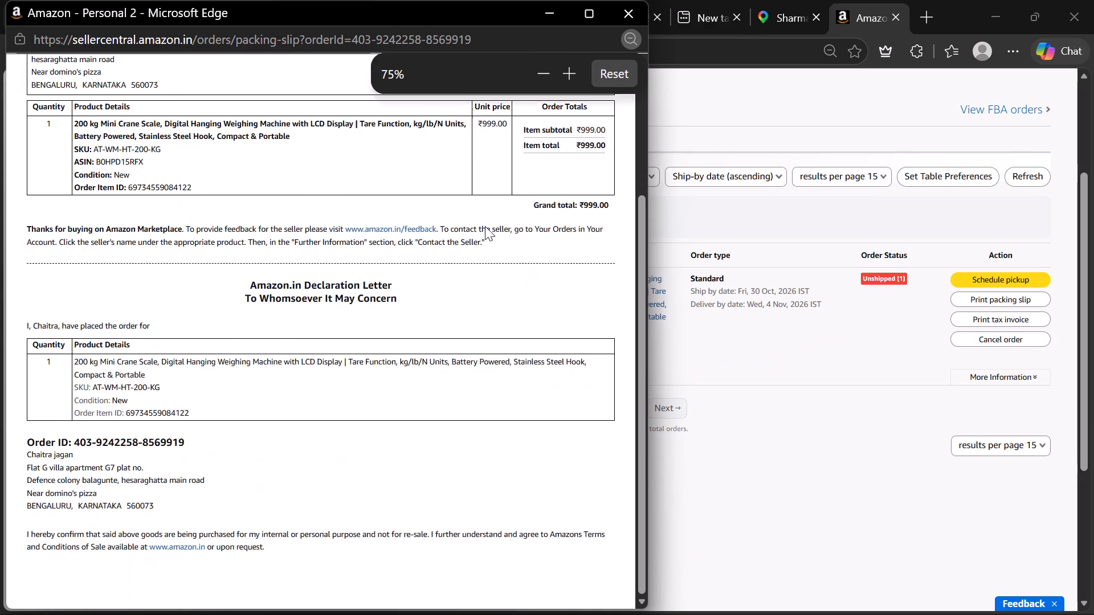
scroll(485, 226, "down", 4)
scroll(485, 226, "up", 5)
left_click(443, 223)
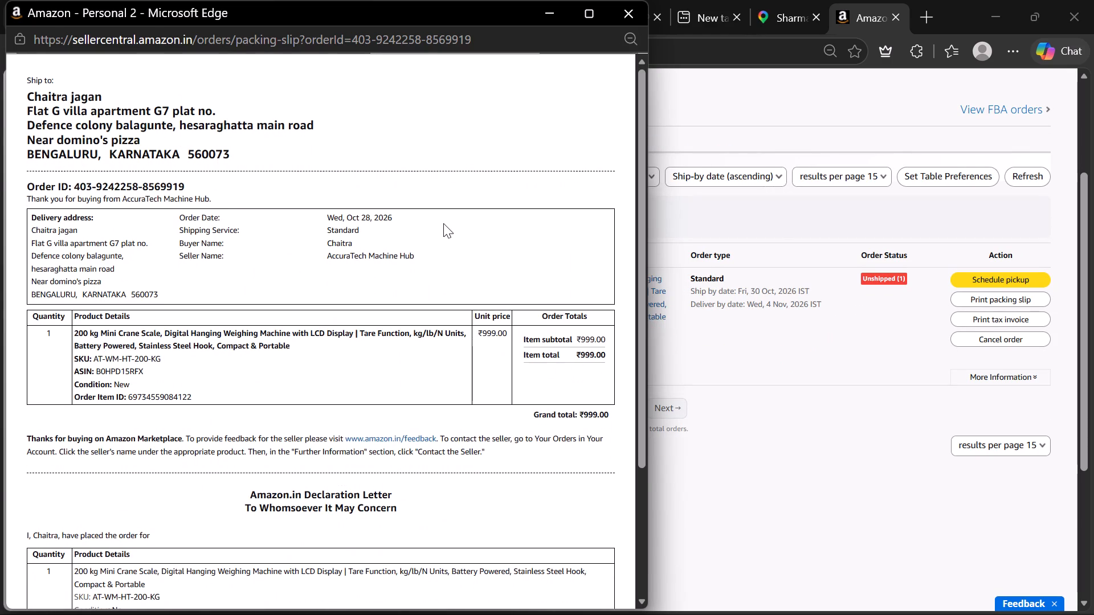
Reopen the packing slip's print preview and examine how its content falls across the pages.
right_click(443, 223)
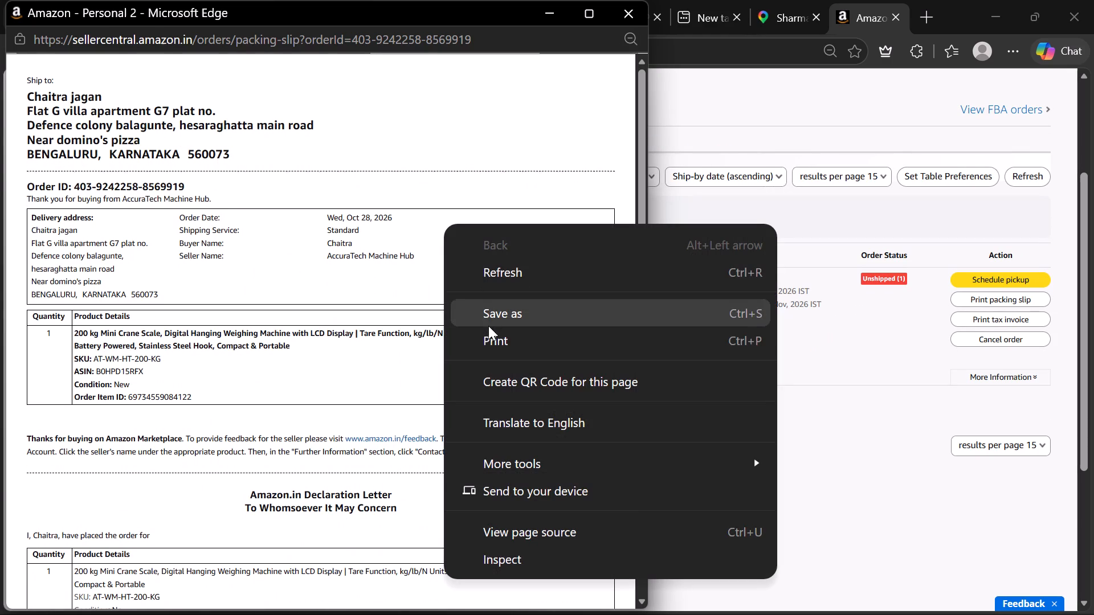
left_click(490, 344)
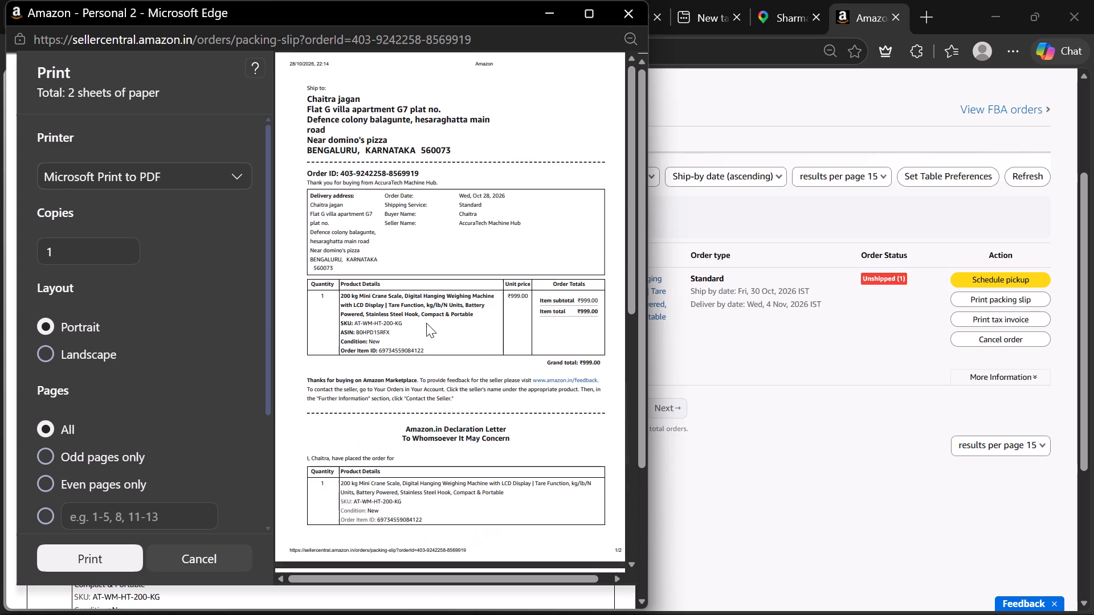
scroll(426, 323, "down", 4)
scroll(426, 323, "up", 8)
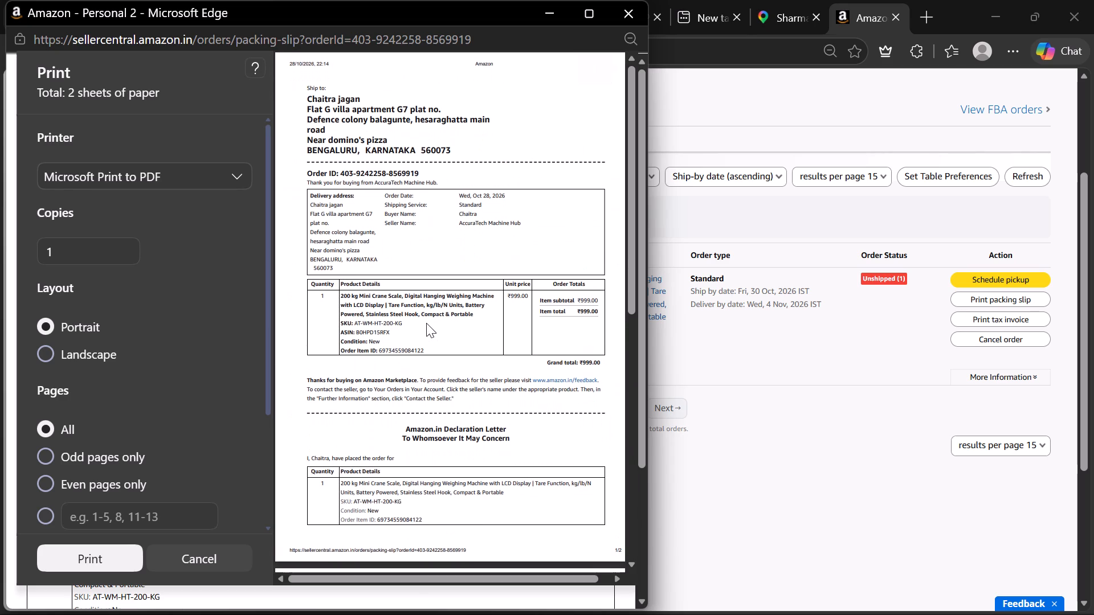
scroll(426, 323, "down", 1)
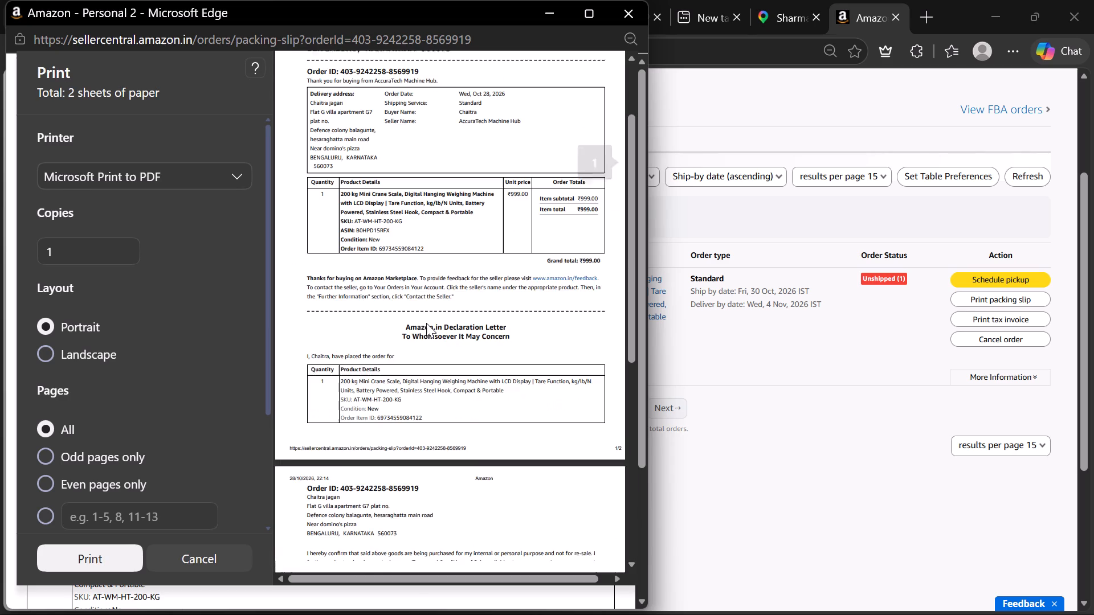
scroll(426, 323, "down", 2)
scroll(426, 323, "up", 3)
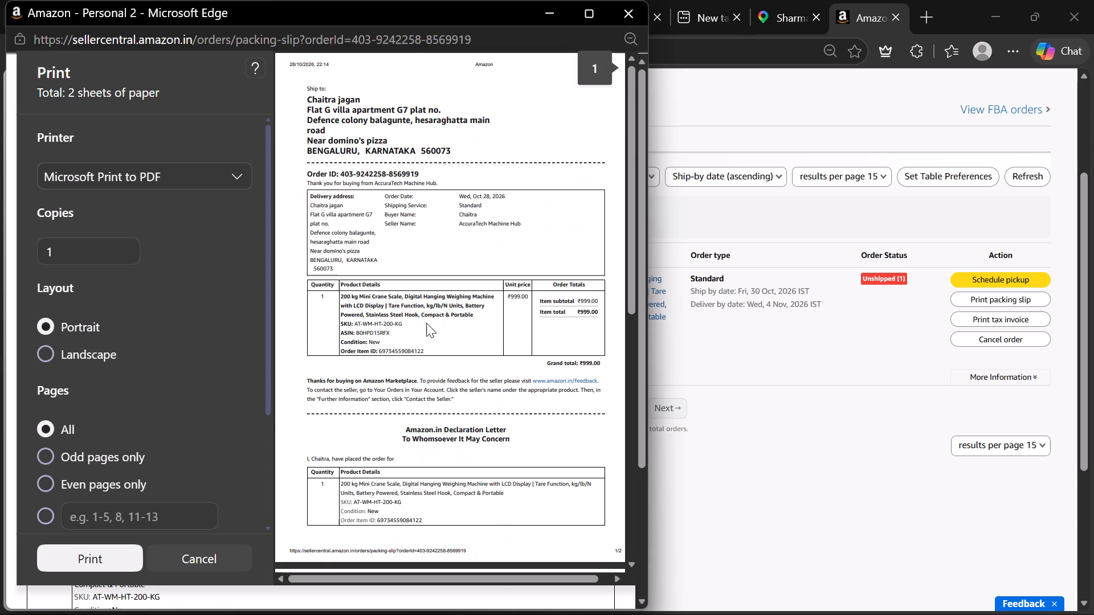
Preview the packing slip in Landscape layout, and close the packing slip window without printing.
left_click(191, 351)
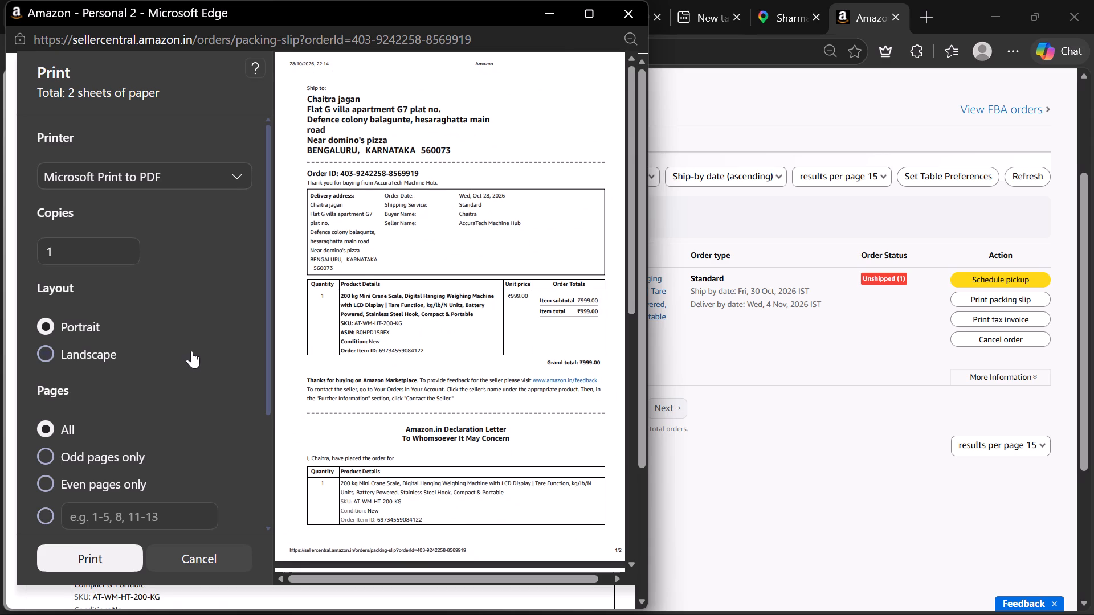
scroll(507, 270, "down", 2)
scroll(507, 270, "up", 5)
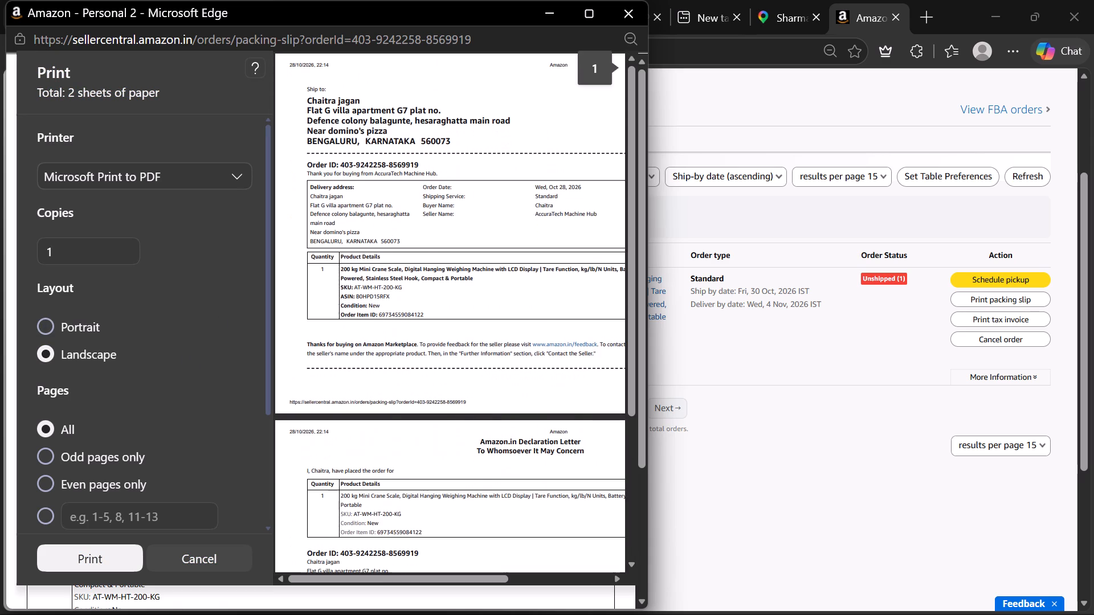
left_click(631, 19)
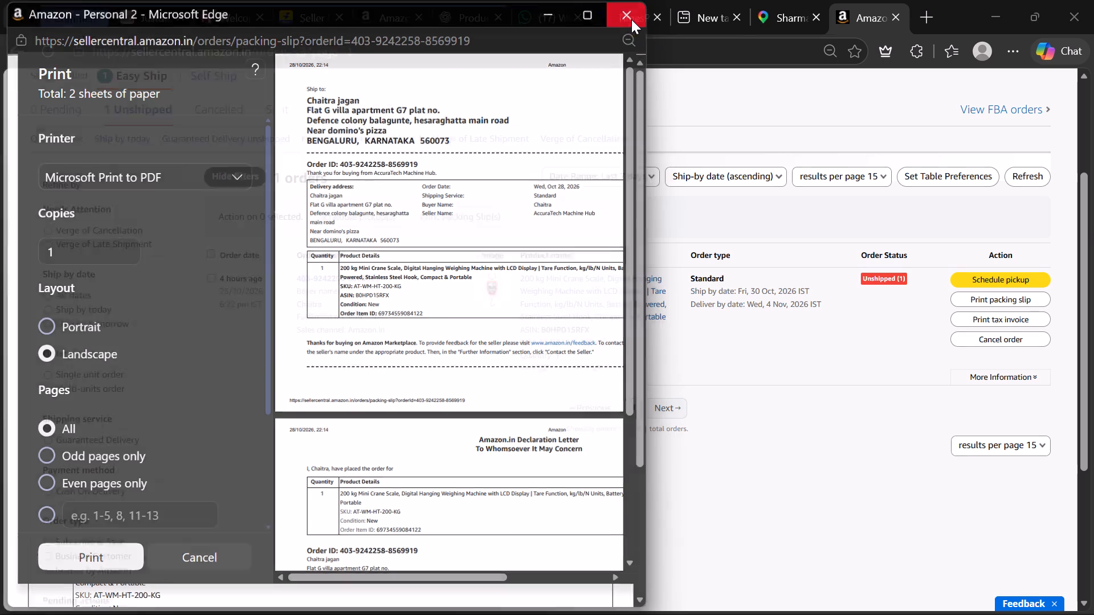
Open the Microsoft Edge Add-ons store from the browser's extensions and close the unused new tab, Times and map tabs.
left_click(924, 48)
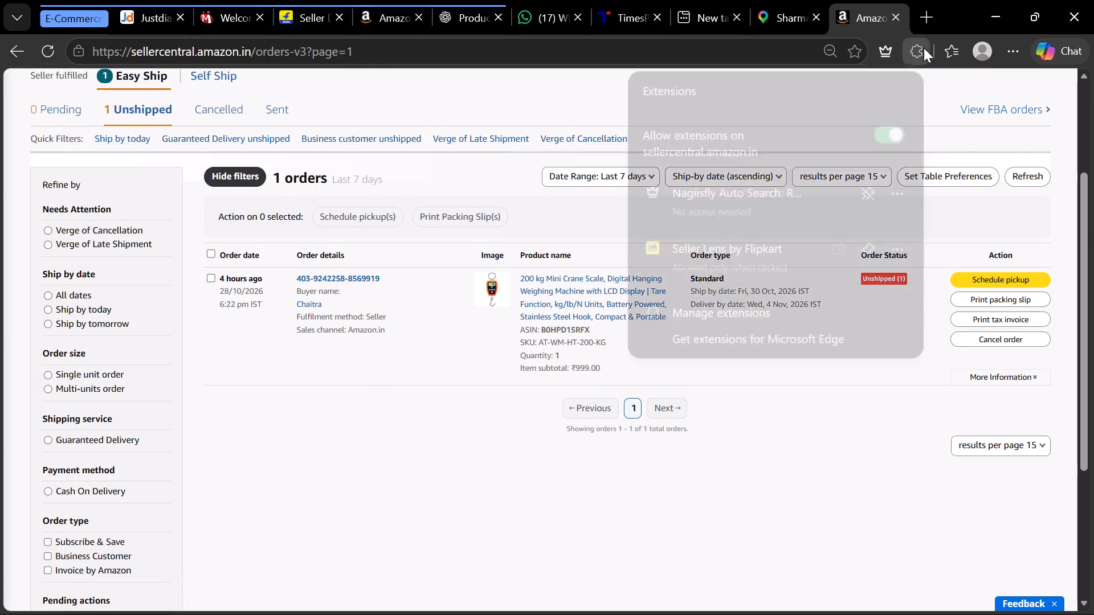
left_click(680, 341)
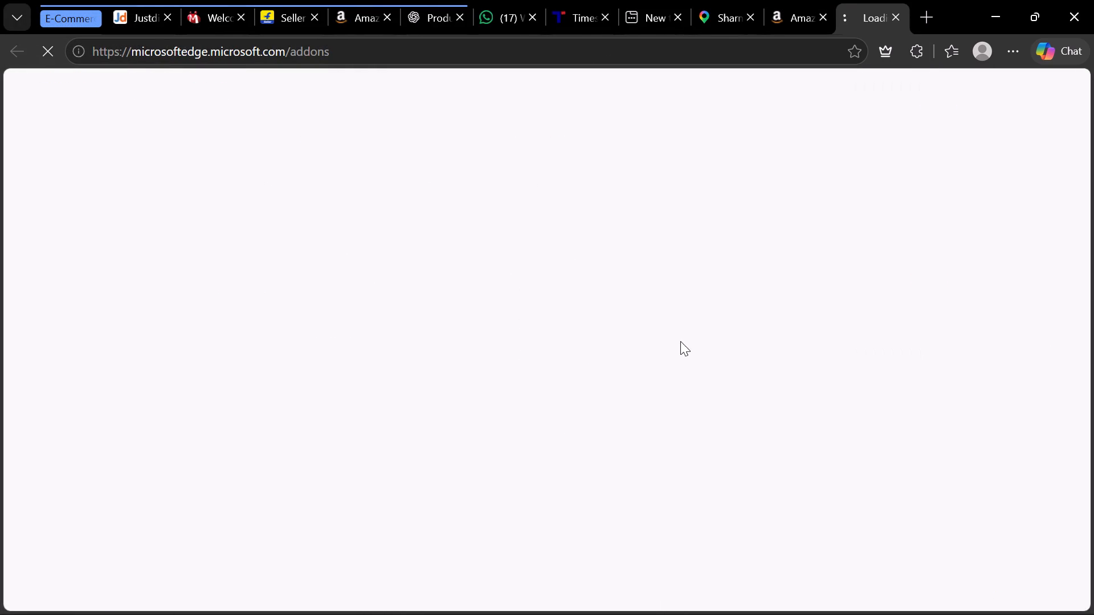
left_click(678, 14)
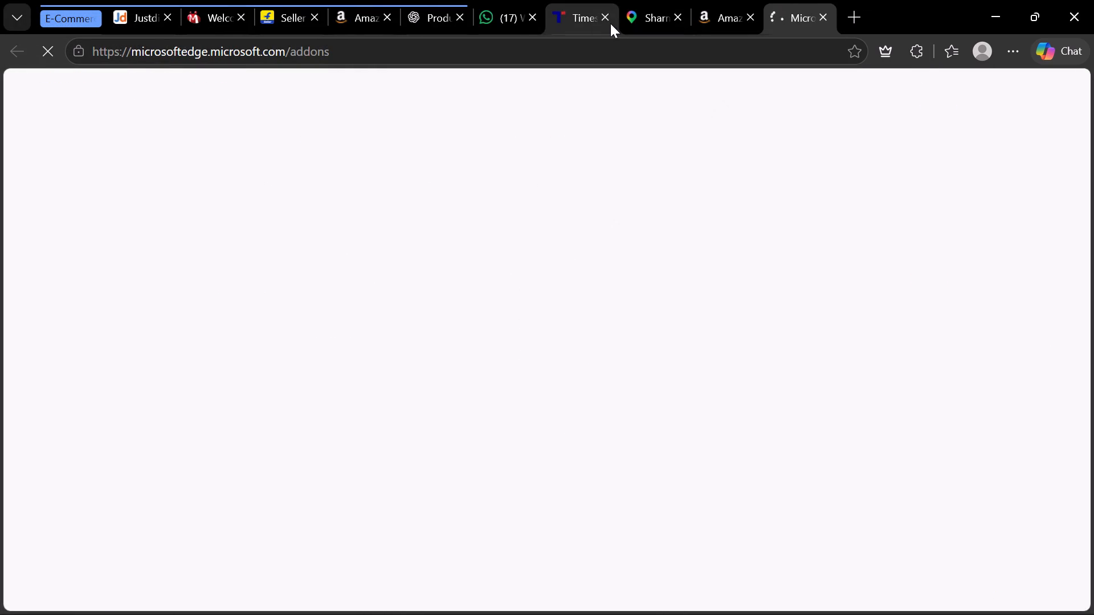
left_click(607, 20)
left_click(605, 17)
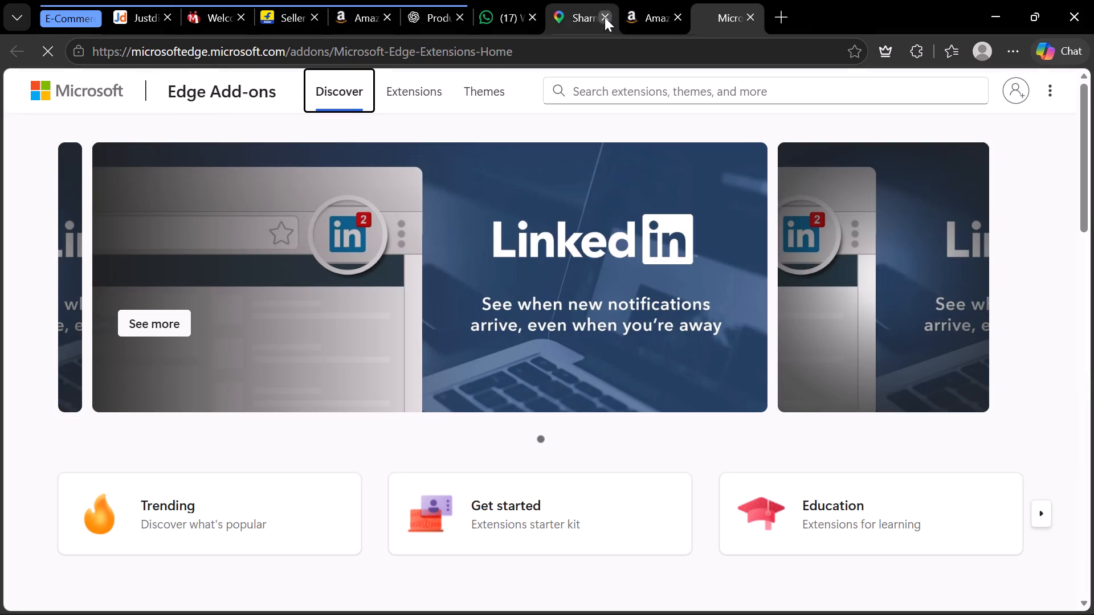
left_click(605, 89)
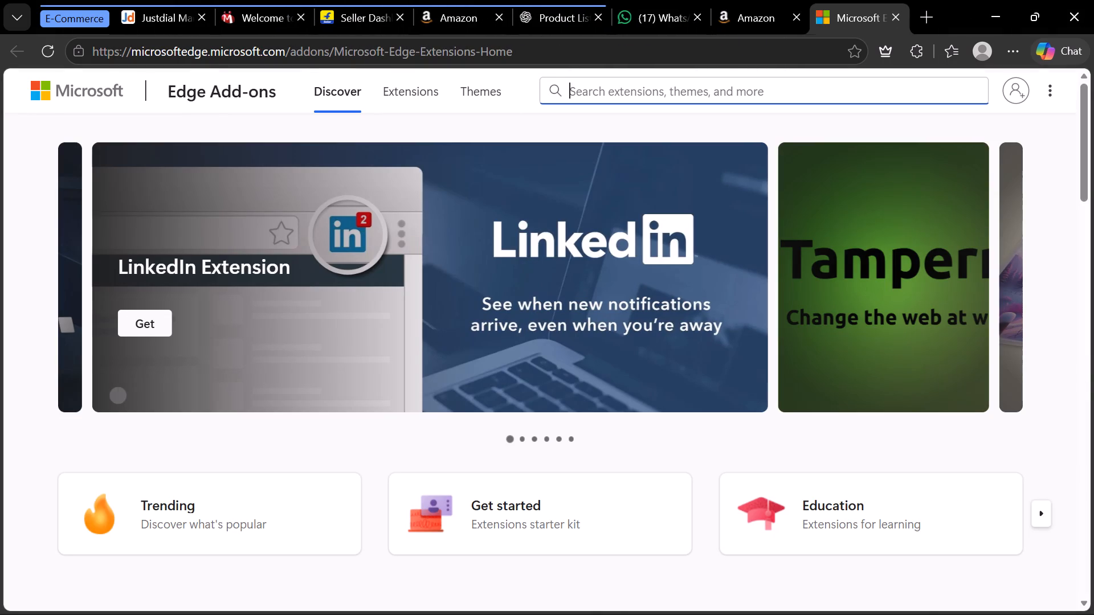
Search the web for "web store", open the Chrome Web Store, close the search results tab and dismiss the Edge compatibility banner.
left_click(279, 43)
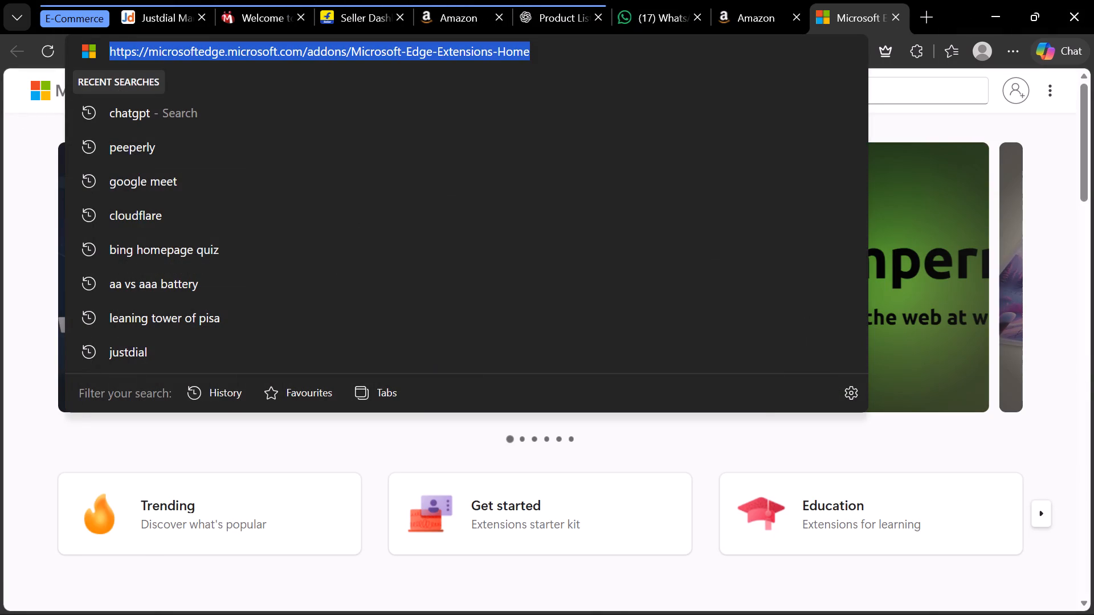
type("webs t")
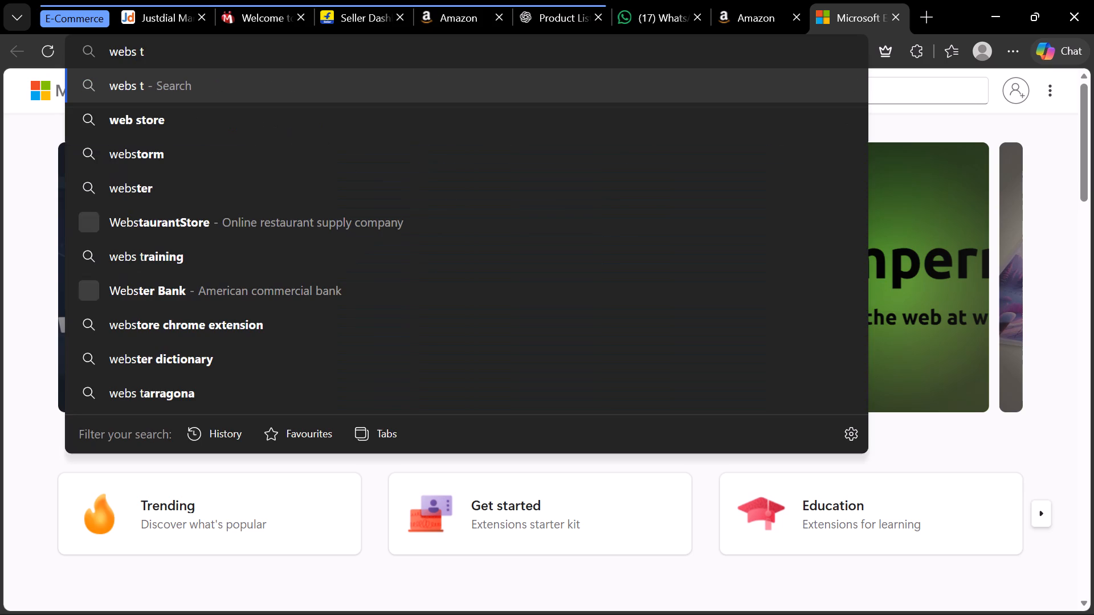
key("BackSpace")
key("BackSpace")
key("BackSpace")
key("space")
type("st")
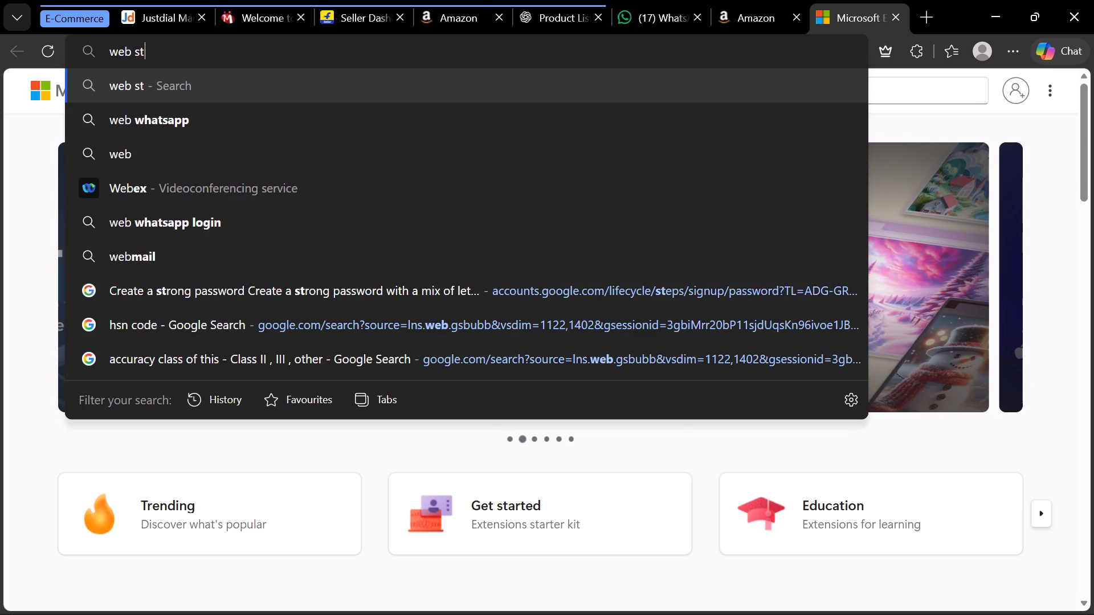
type("ore")
key("Return")
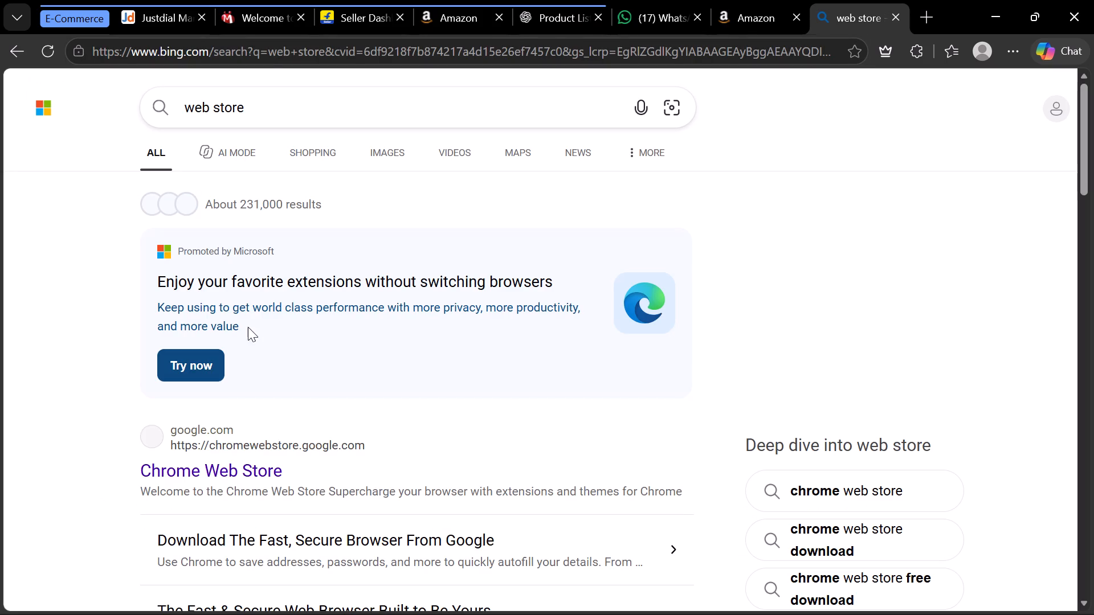
left_click(192, 482)
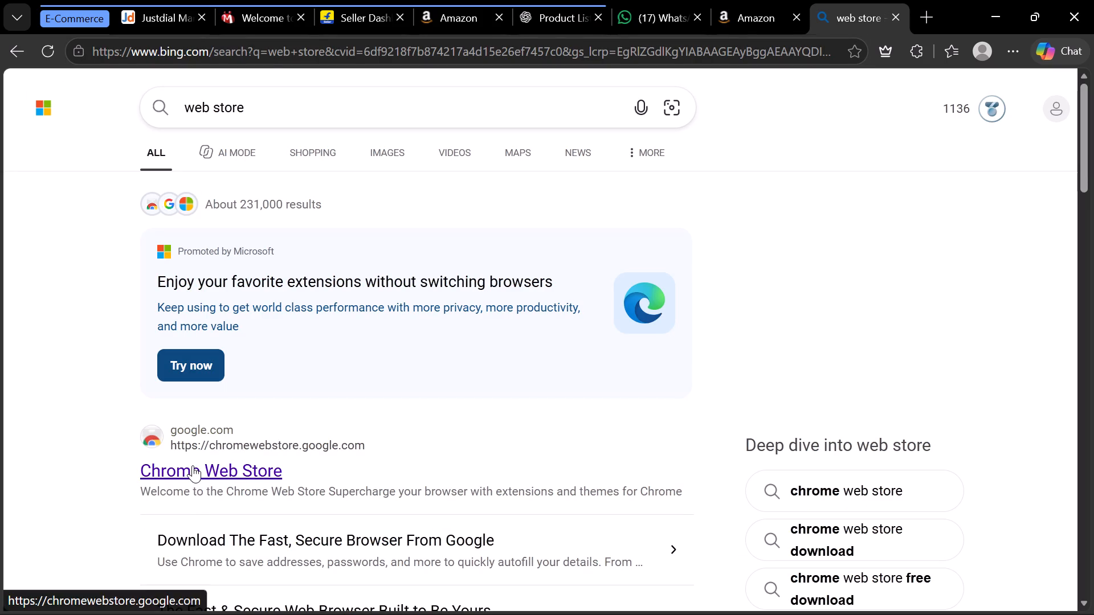
left_click(193, 465)
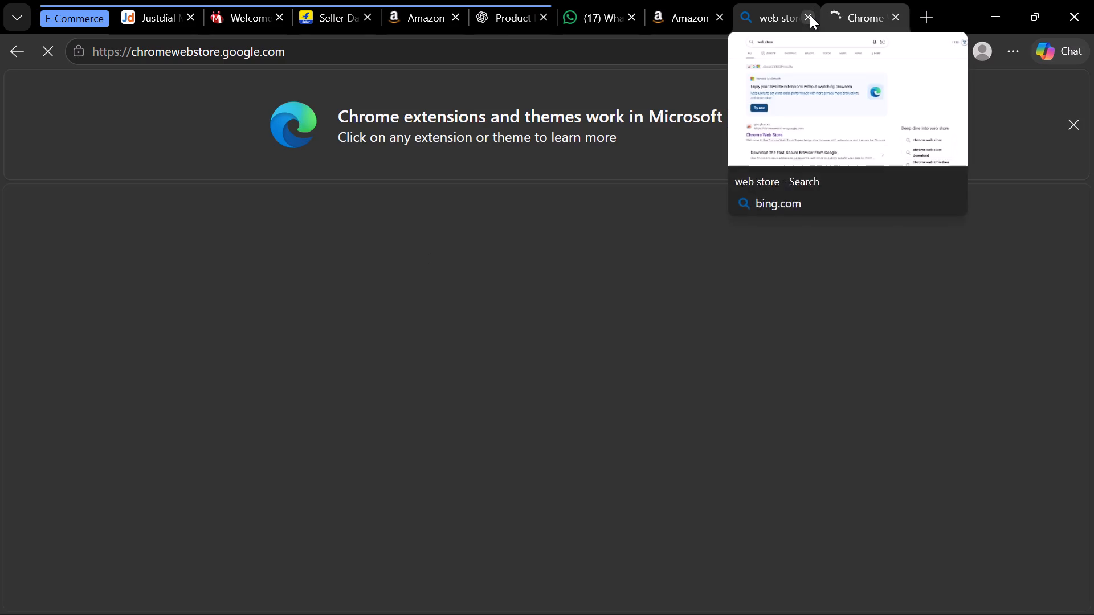
left_click(810, 15)
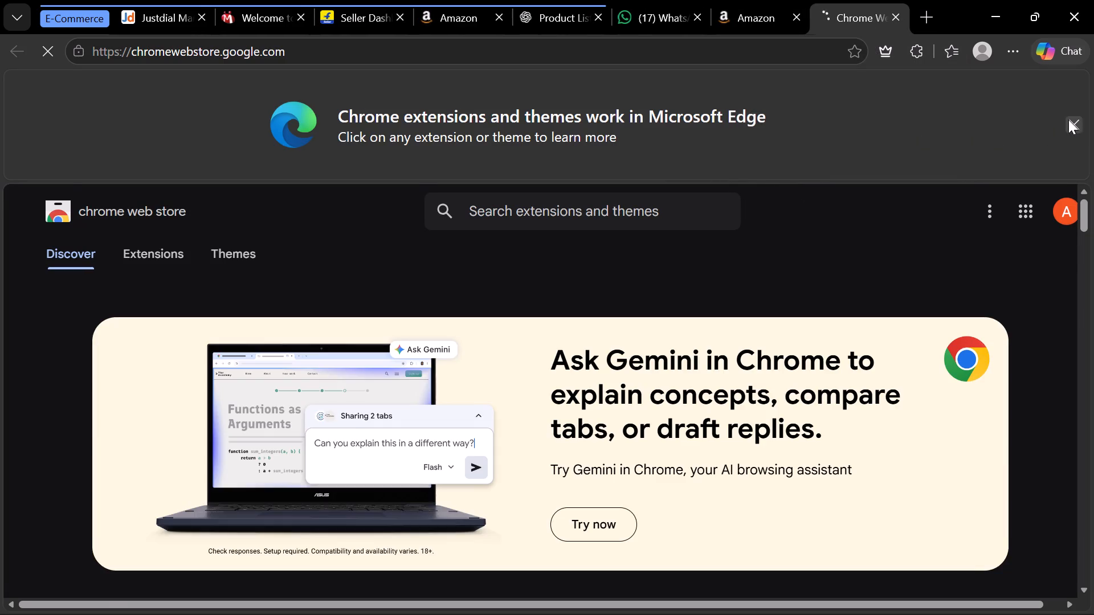
left_click(1068, 120)
Search the Chrome Web Store for "amazon label download".
left_click(582, 92)
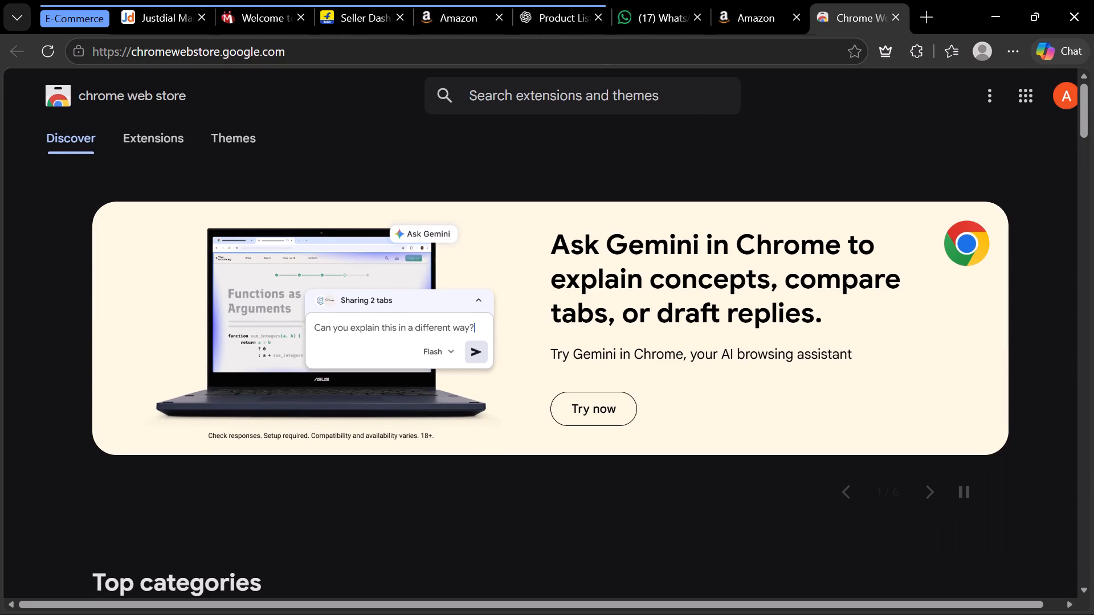
left_click(582, 92)
left_click(582, 92)
type("amazon")
key("space")
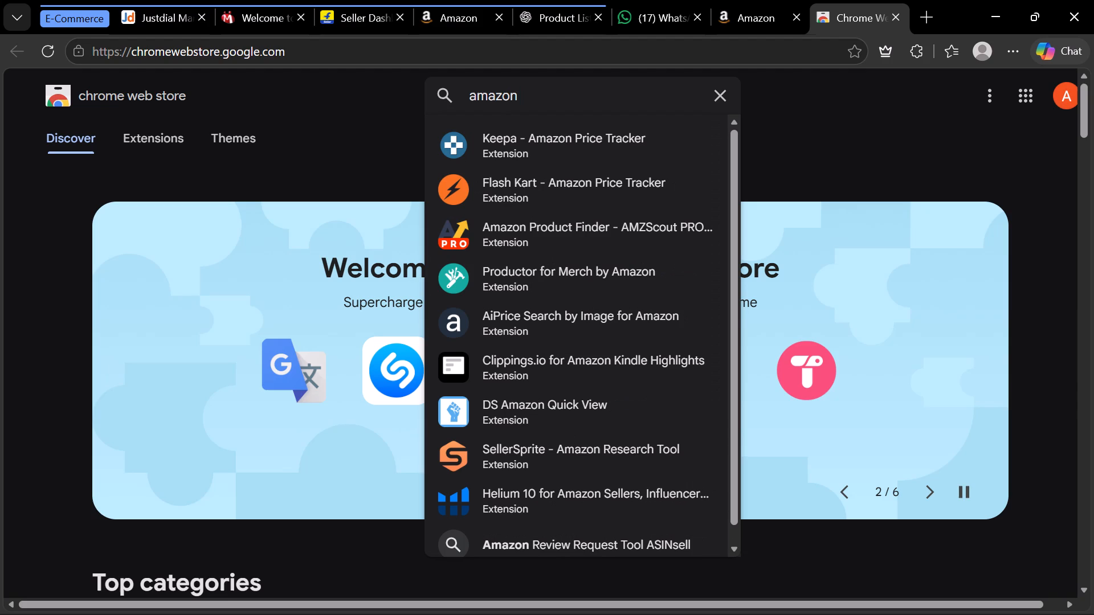
type("labe")
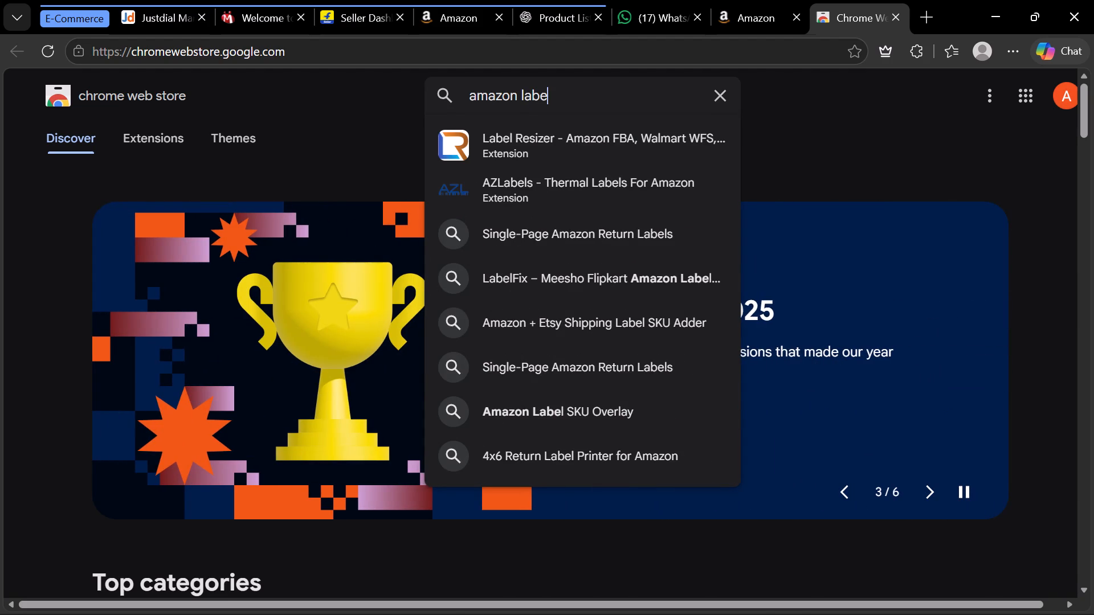
type("l download")
key("Return")
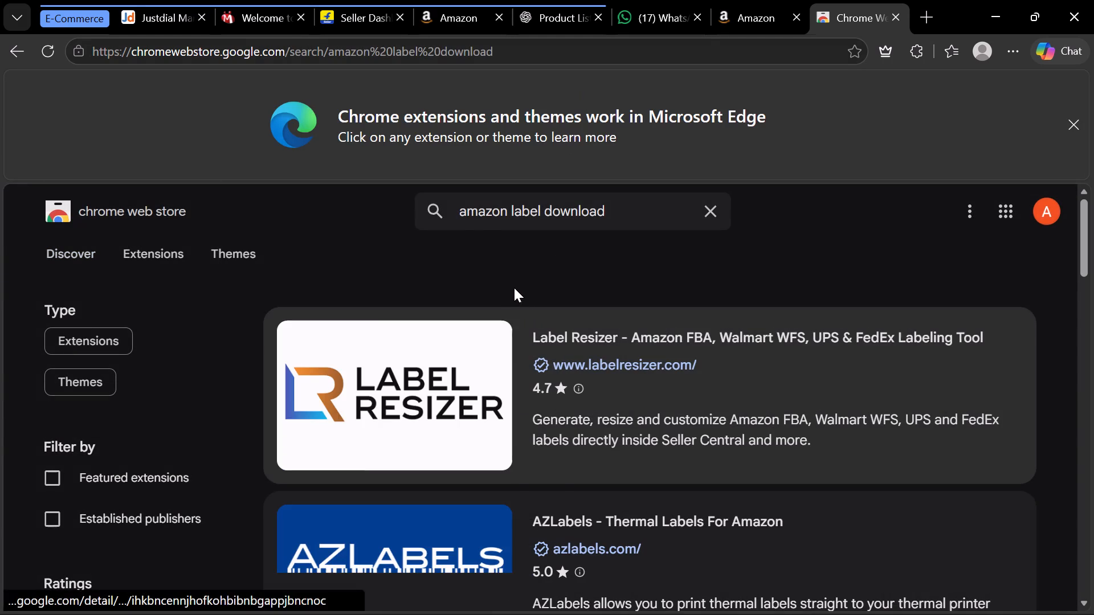
Open the Label Resizer listing in the search results and look through its preview images and details.
scroll(508, 296, "up", 1)
left_click(478, 378)
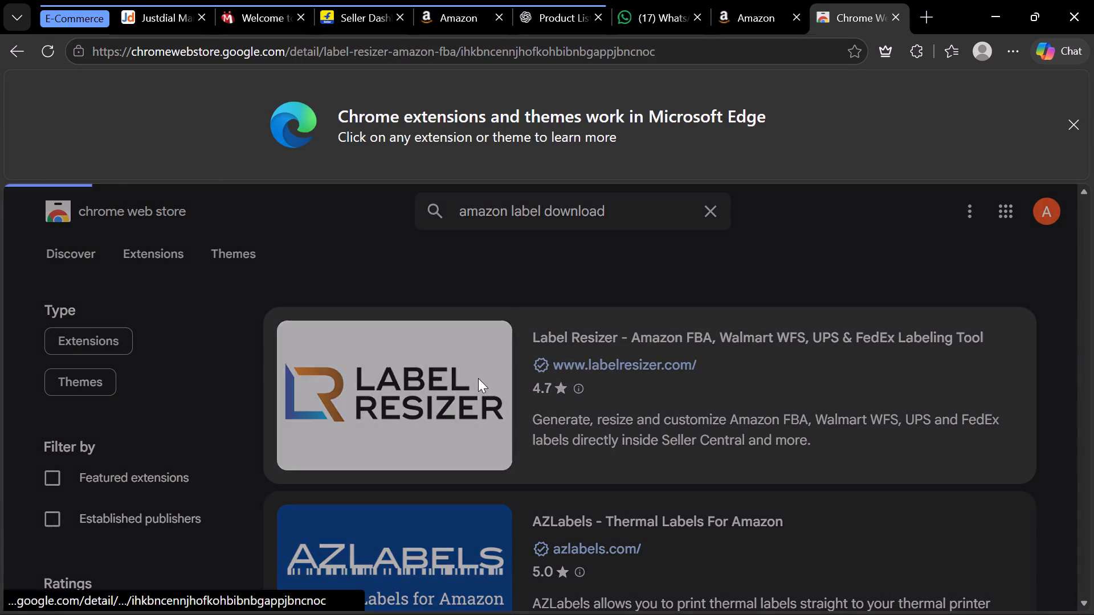
scroll(489, 387, "right", 1)
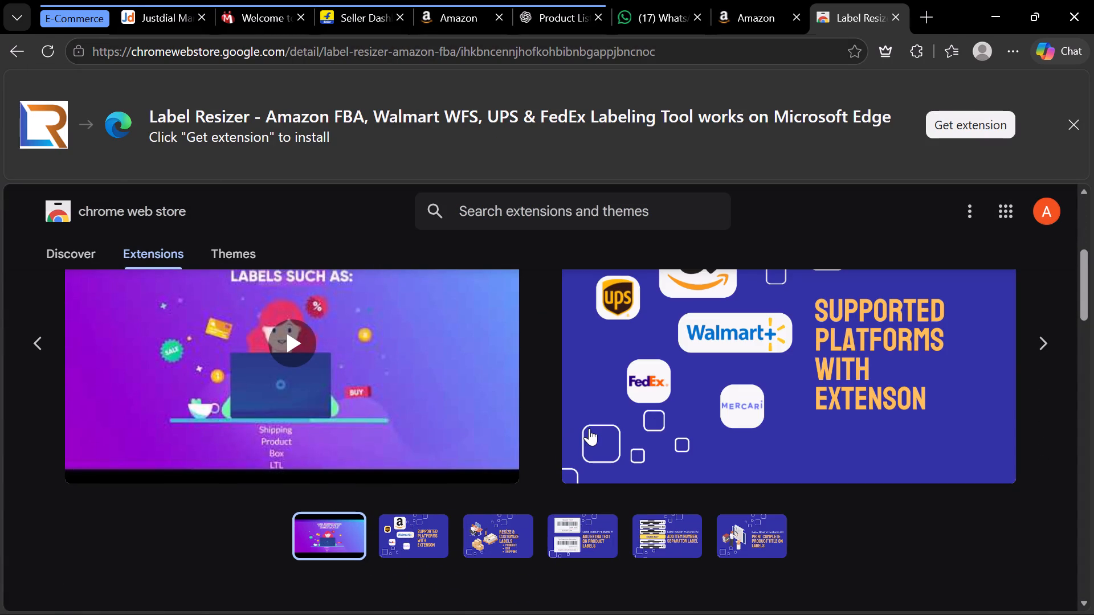
scroll(589, 428, "right", 1)
left_click(1046, 350)
left_click(1046, 350)
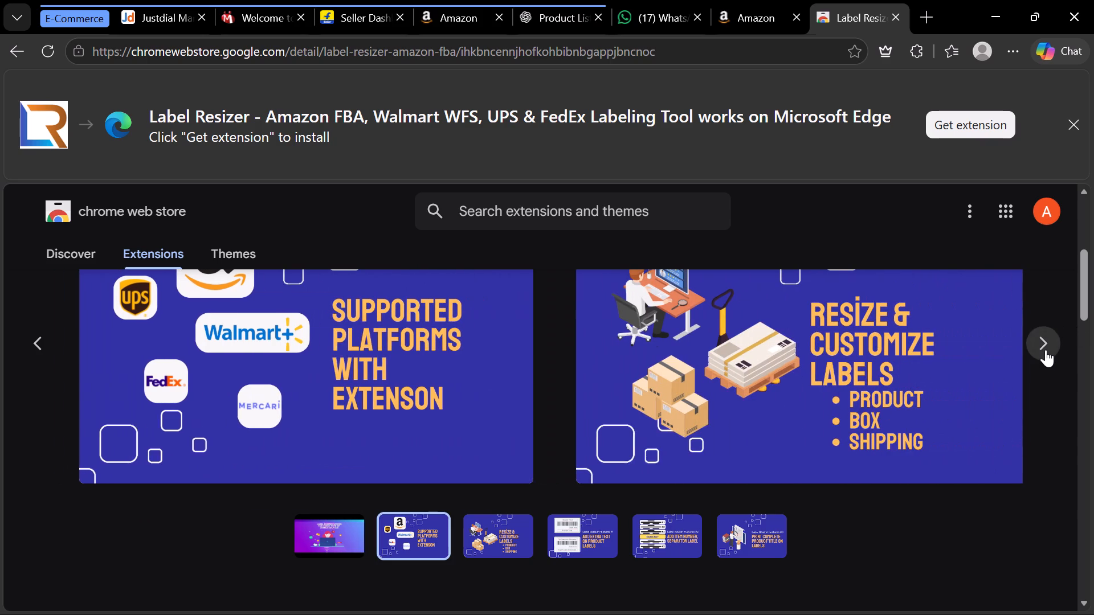
scroll(1017, 347, "up", 1)
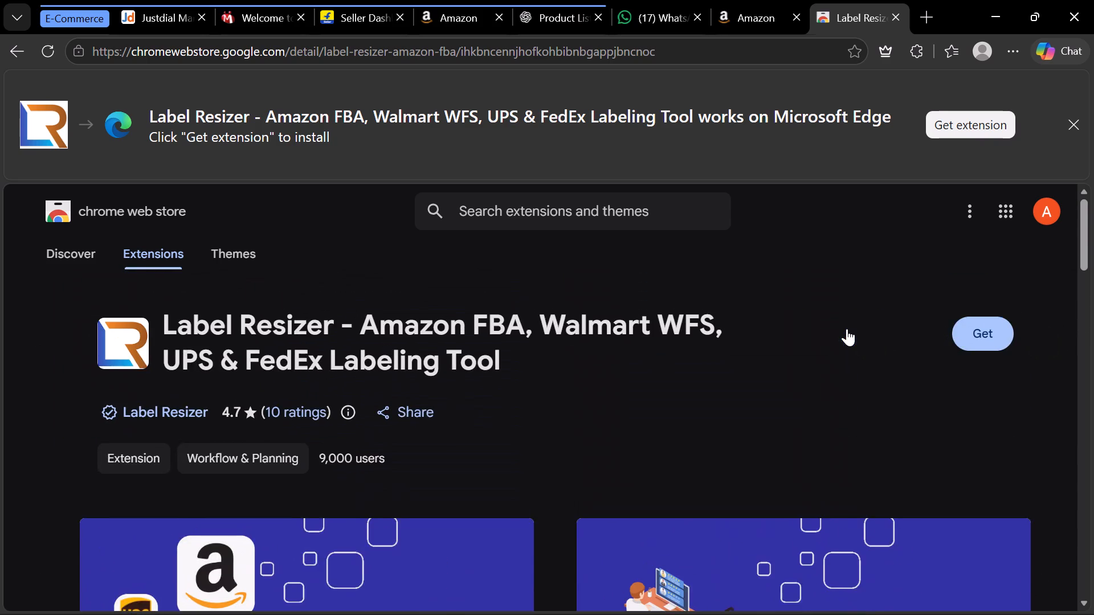
scroll(836, 331, "left", 3)
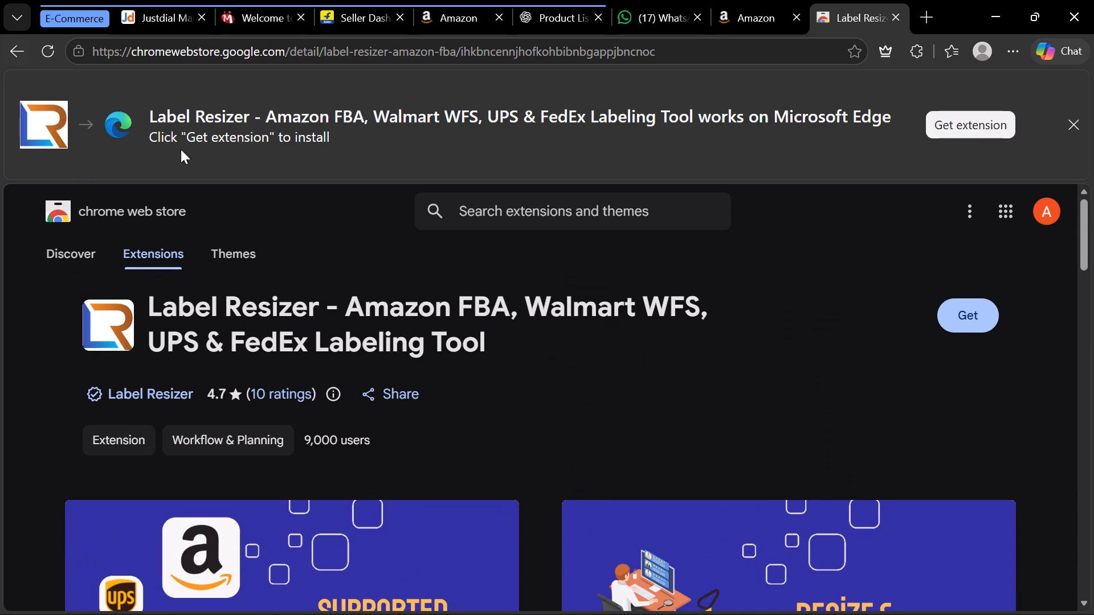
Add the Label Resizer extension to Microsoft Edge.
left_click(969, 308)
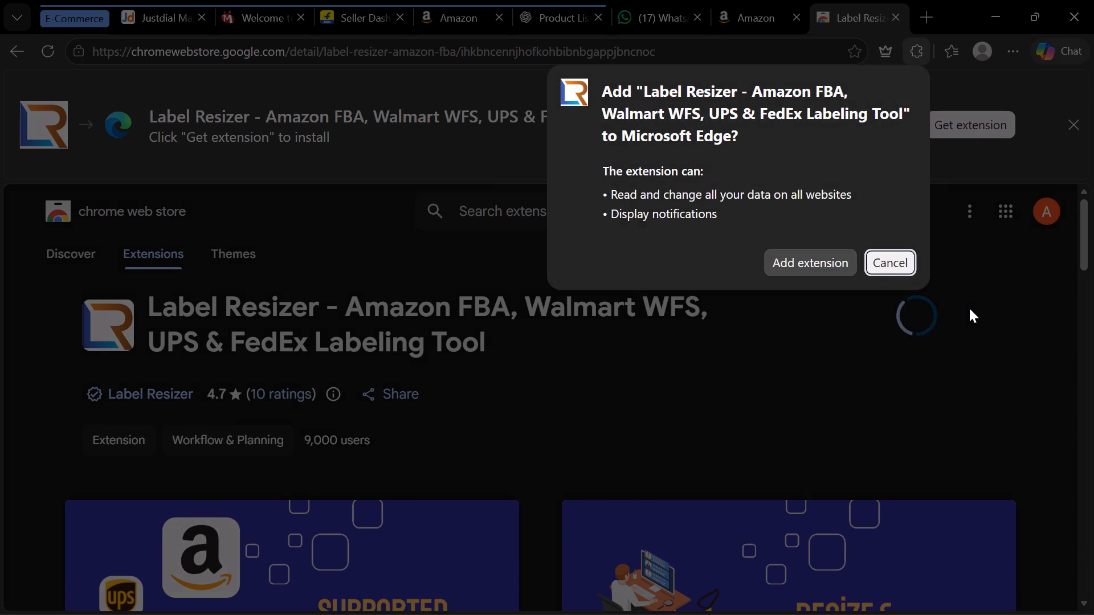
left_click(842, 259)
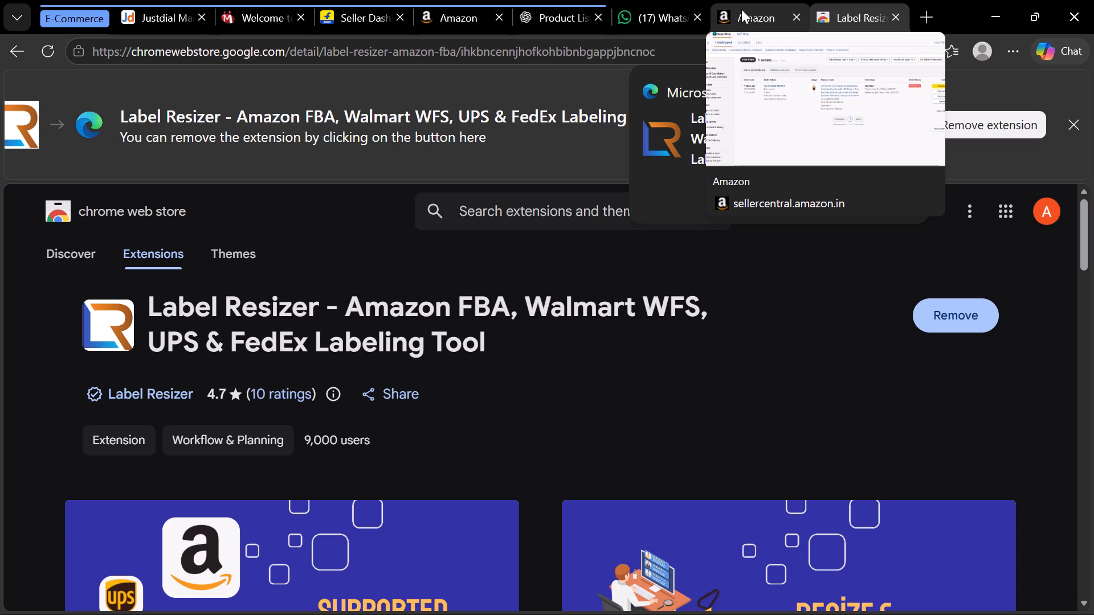
Reload the Seller Central orders page at 100% zoom, and dismiss the Easy Ship introduction and the extension notice.
left_click(741, 9)
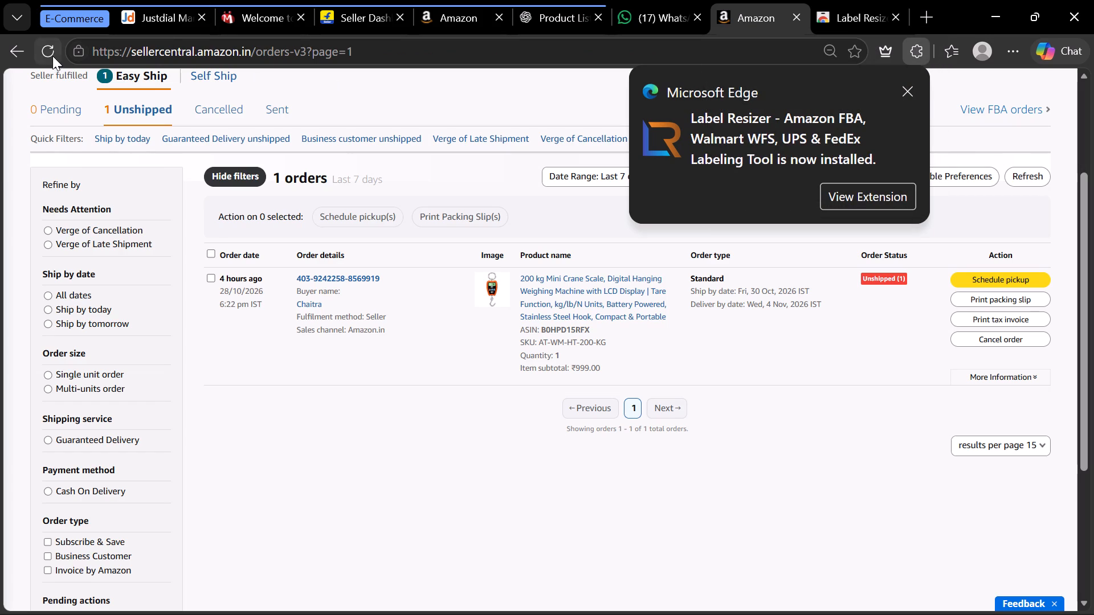
left_click(52, 56)
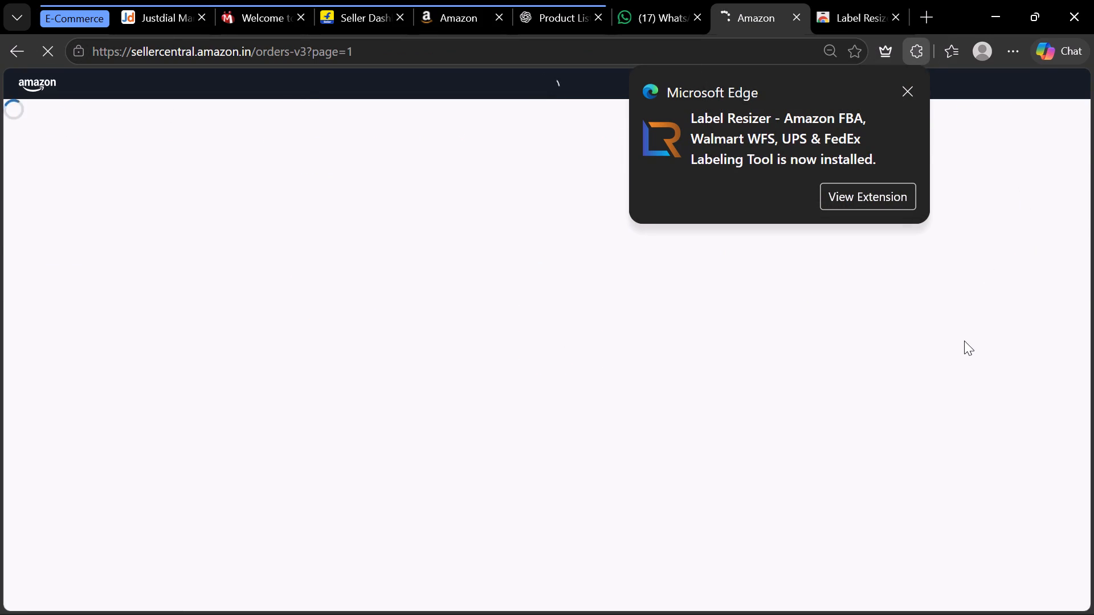
key("ctrl+equal")
key("ctrl+equal")
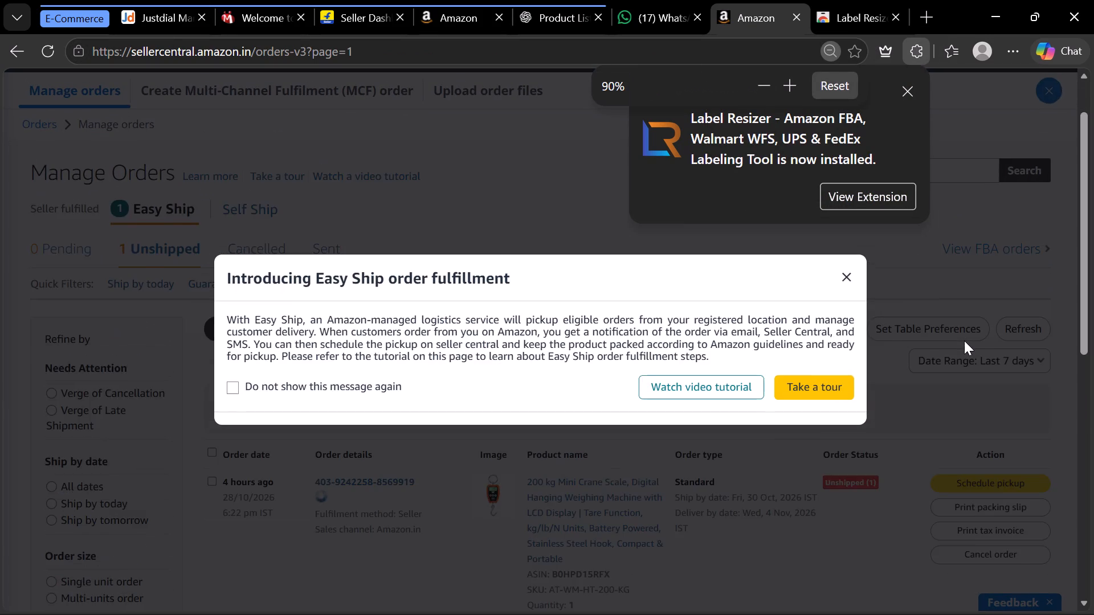
key("ctrl+equal")
left_click(843, 247)
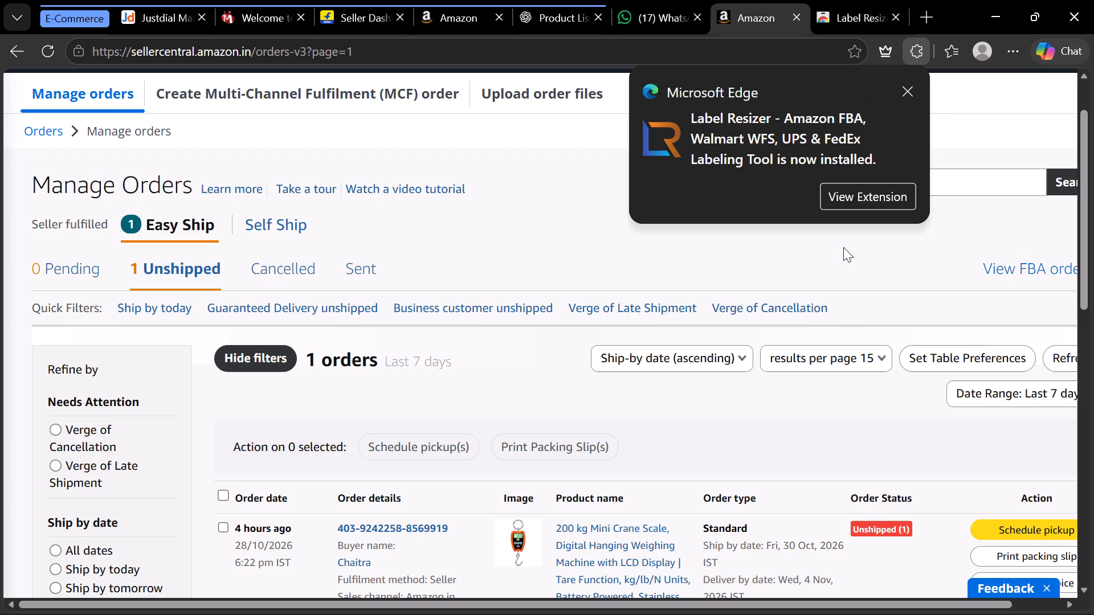
left_click(905, 93)
Open the packing slip of the 200 kg Mini Crane Scale order and view the Label Resizer extension's options.
scroll(854, 433, "down", 1)
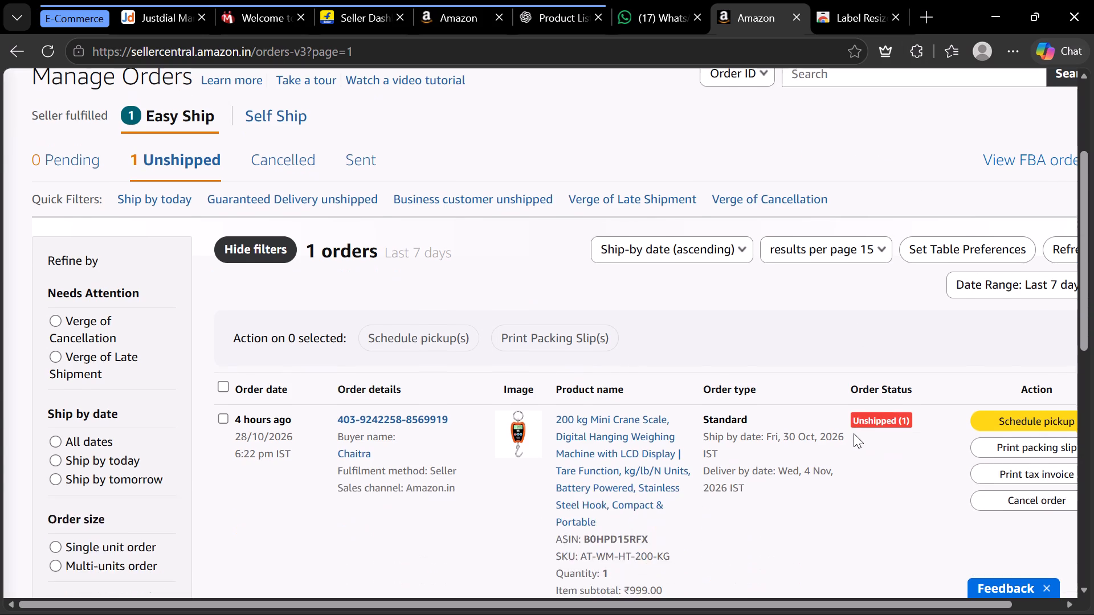
scroll(854, 433, "down", 1)
scroll(854, 433, "left", 2)
left_click(947, 452)
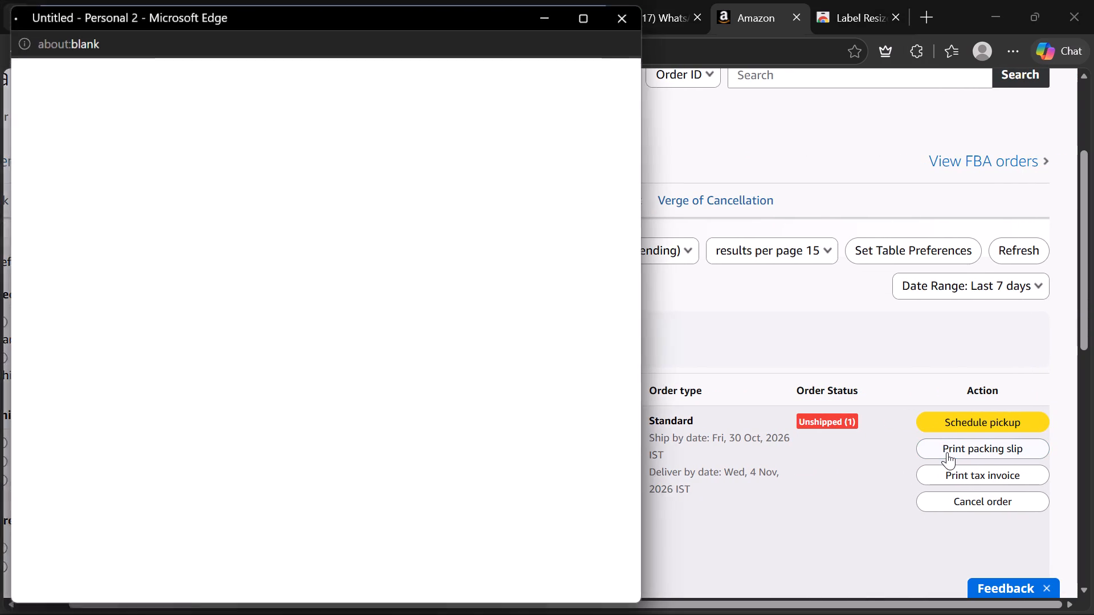
left_click(915, 55)
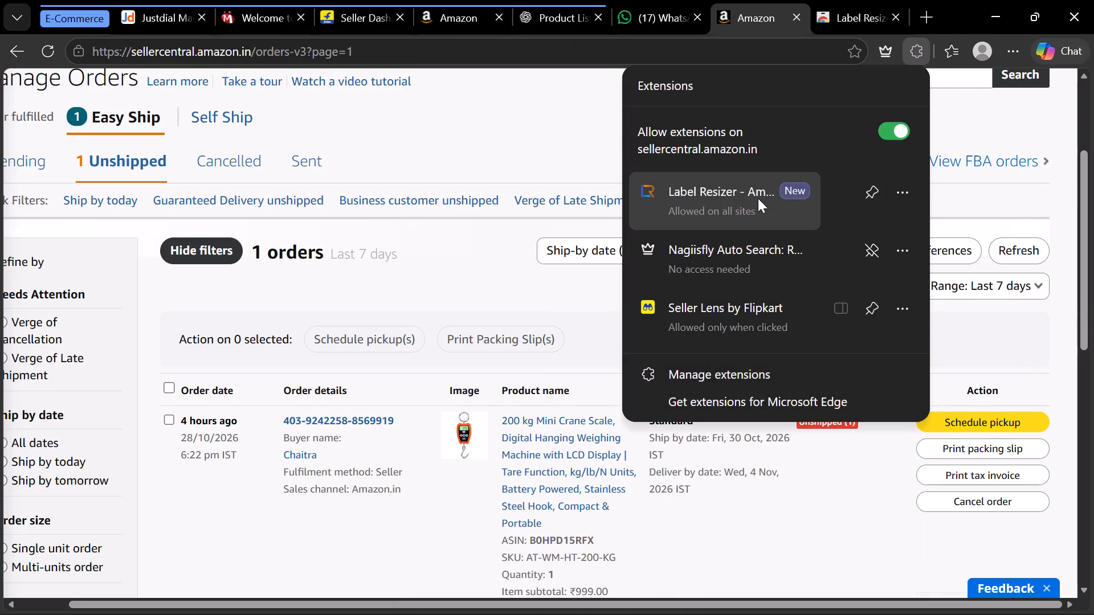
left_click(758, 197)
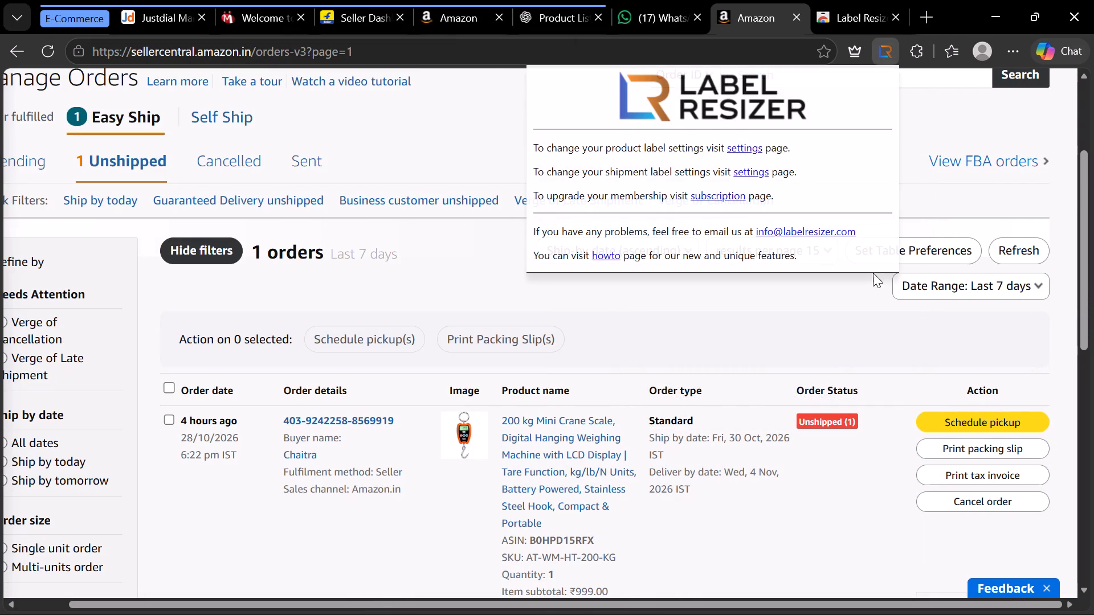
Examine the order's packing slip in the print preview, switch it to Portrait layout, and close the window without printing.
left_click(967, 446)
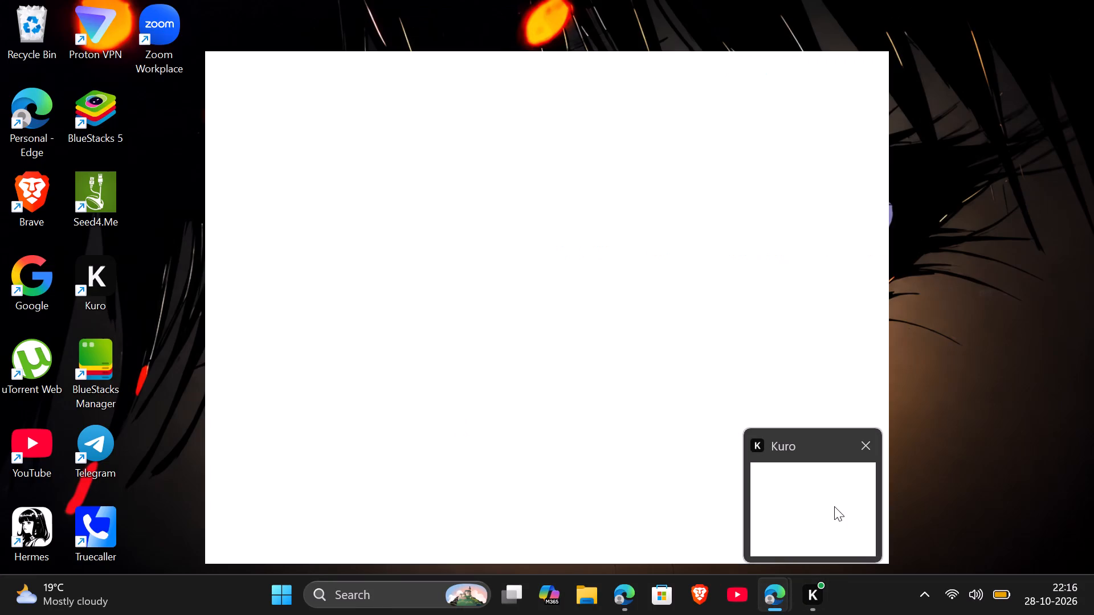
left_click(828, 529)
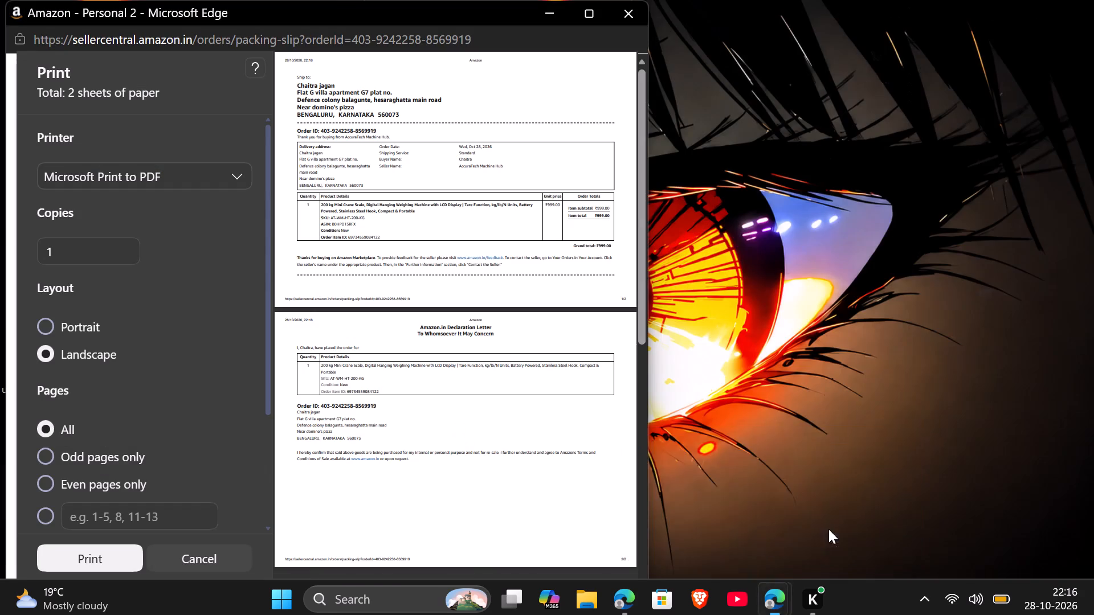
scroll(518, 335, "down", 2)
scroll(518, 335, "up", 7)
scroll(518, 335, "down", 1)
scroll(518, 335, "up", 6)
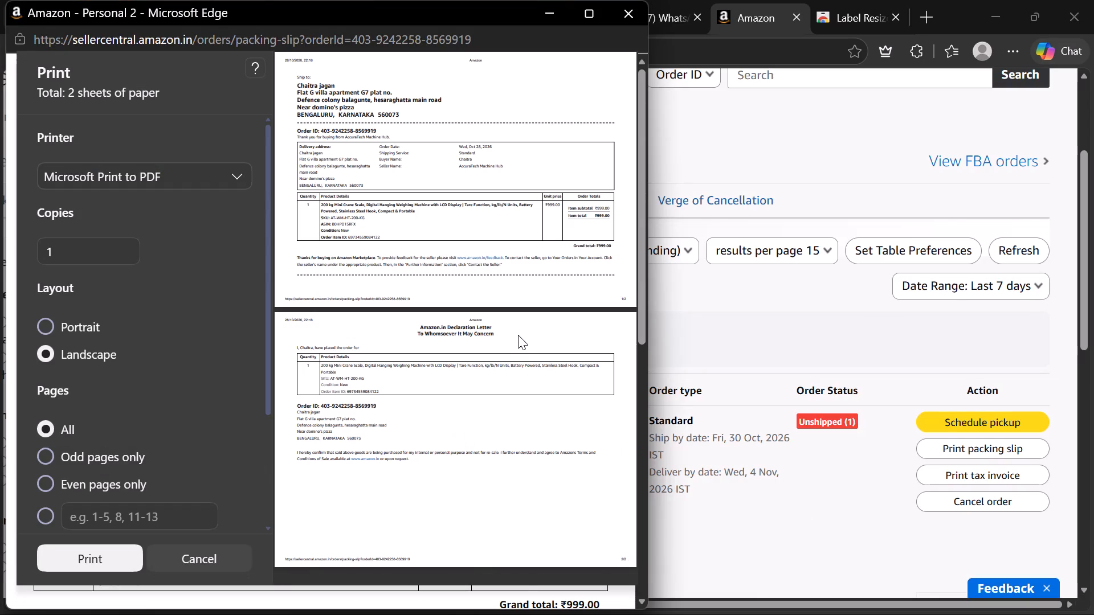
scroll(518, 335, "up", 2)
scroll(518, 335, "down", 2)
scroll(286, 305, "up", 2)
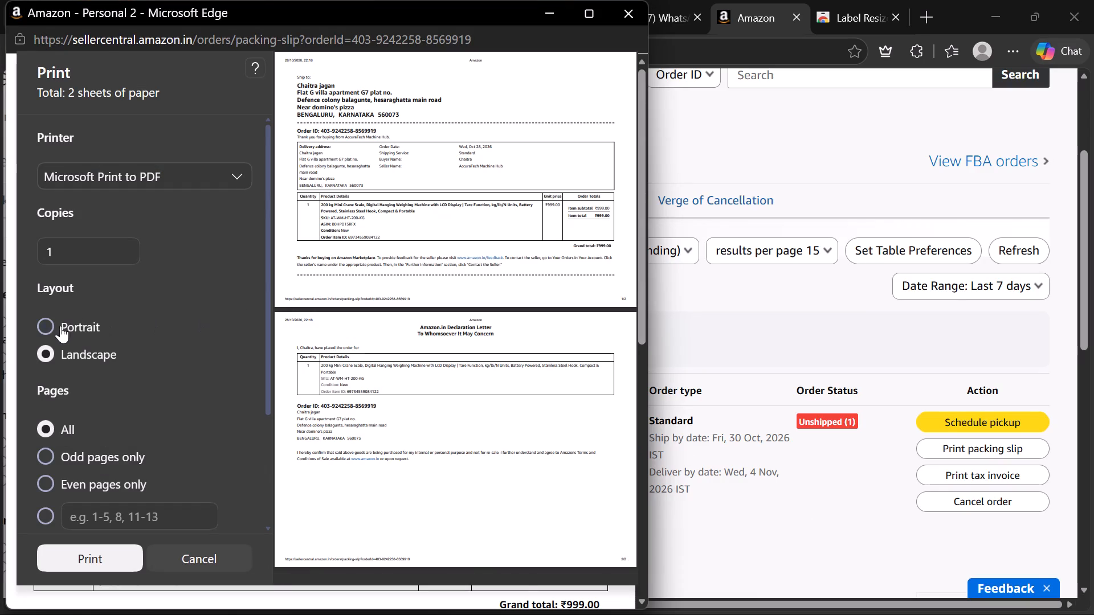
left_click(52, 326)
scroll(364, 378, "down", 2)
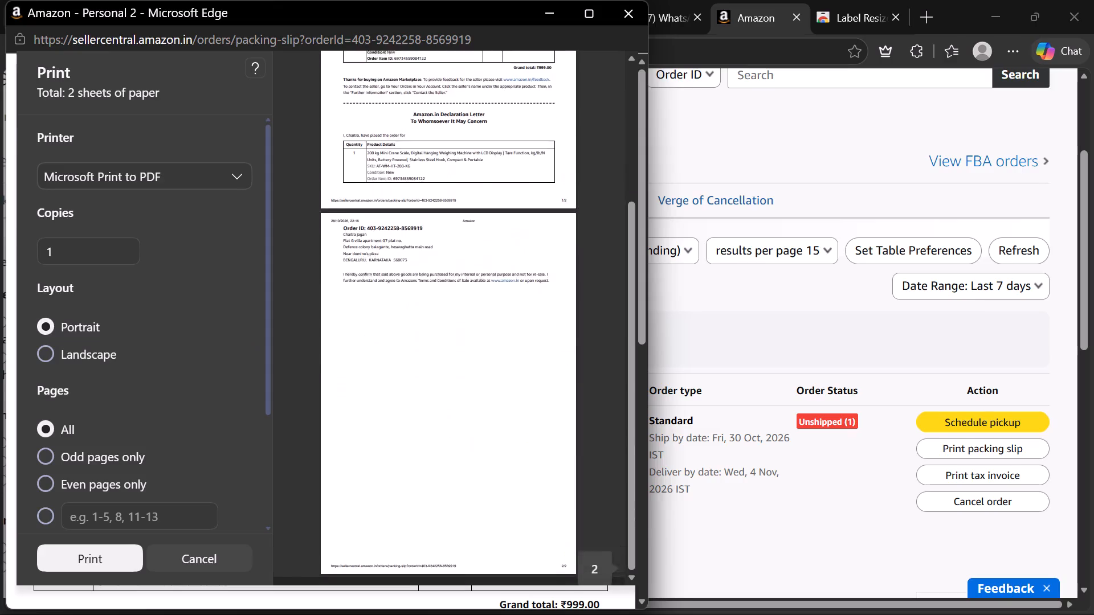
scroll(364, 378, "up", 7)
scroll(67, 317, "up", 8)
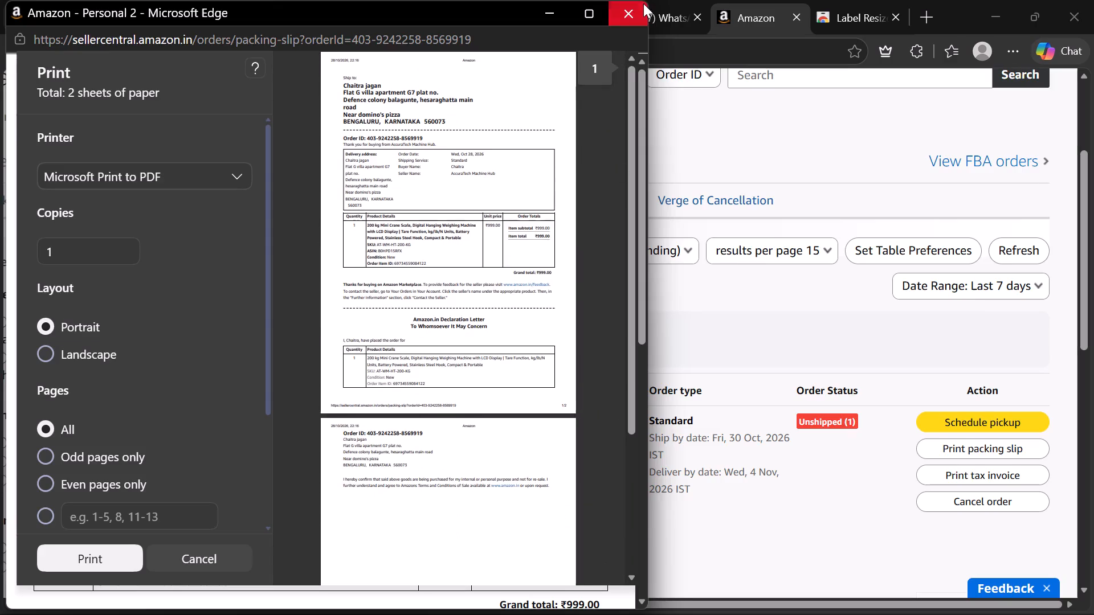
left_click(626, 10)
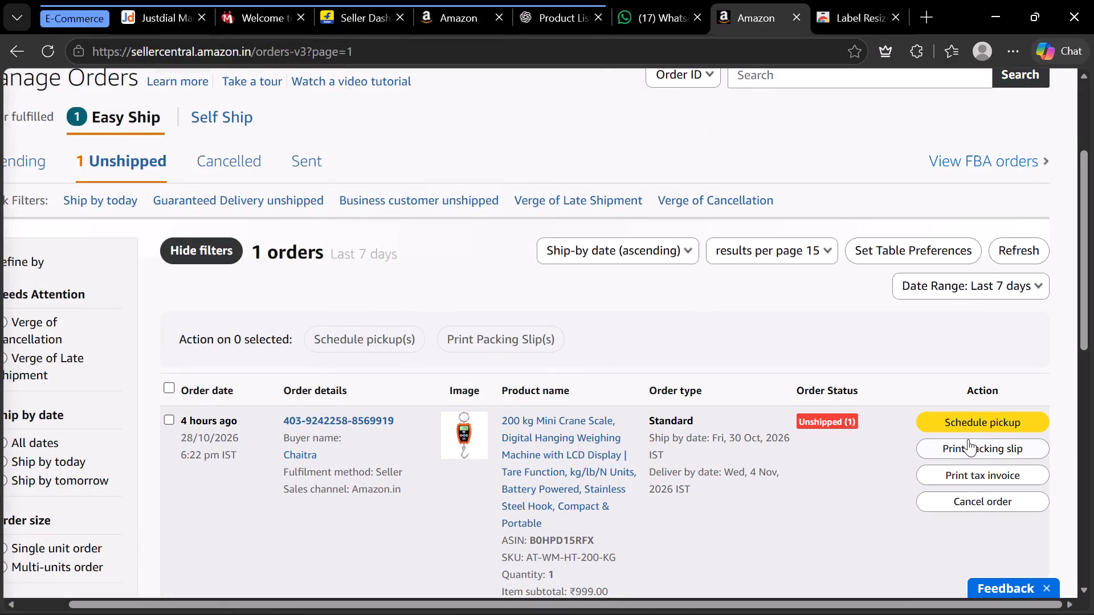
Open the tax invoice of the Mini Crane Scale order, look it over, and close its window.
left_click(958, 478)
scroll(276, 237, "down", 1)
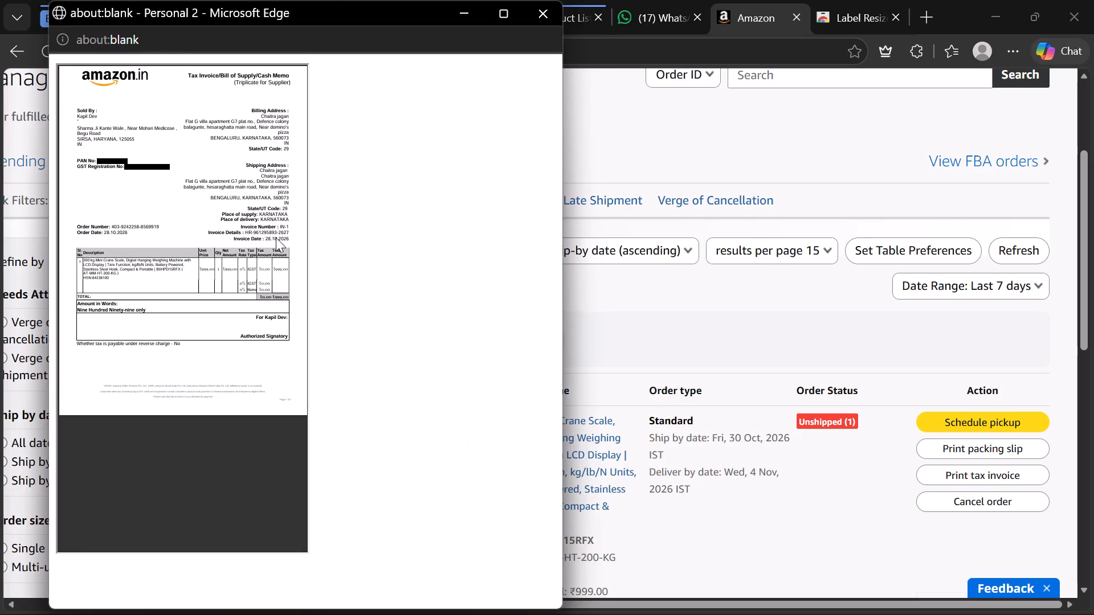
scroll(276, 237, "down", 1)
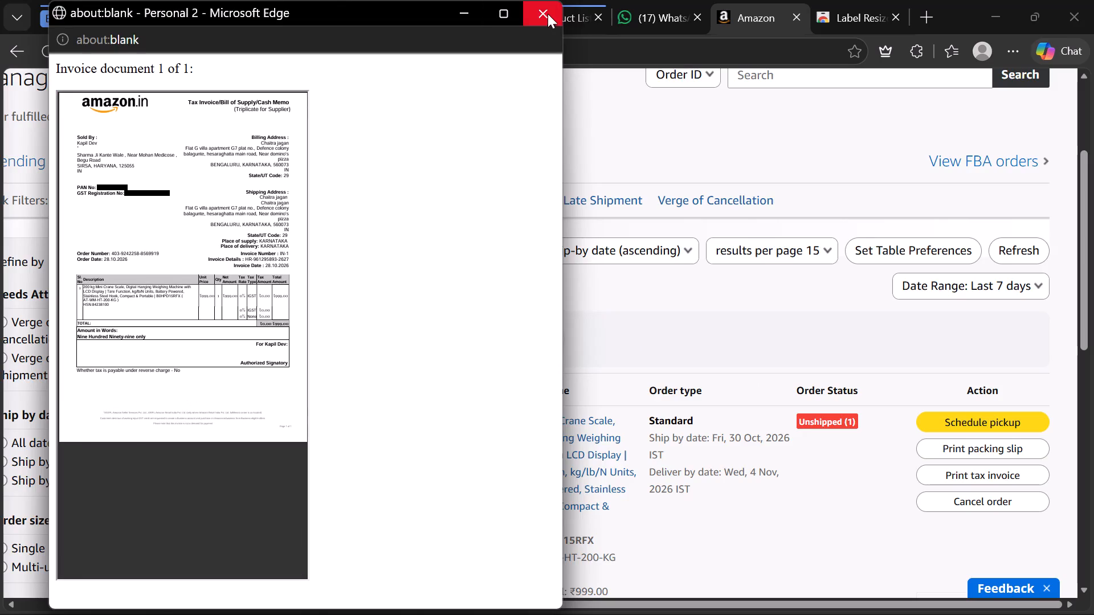
left_click(548, 11)
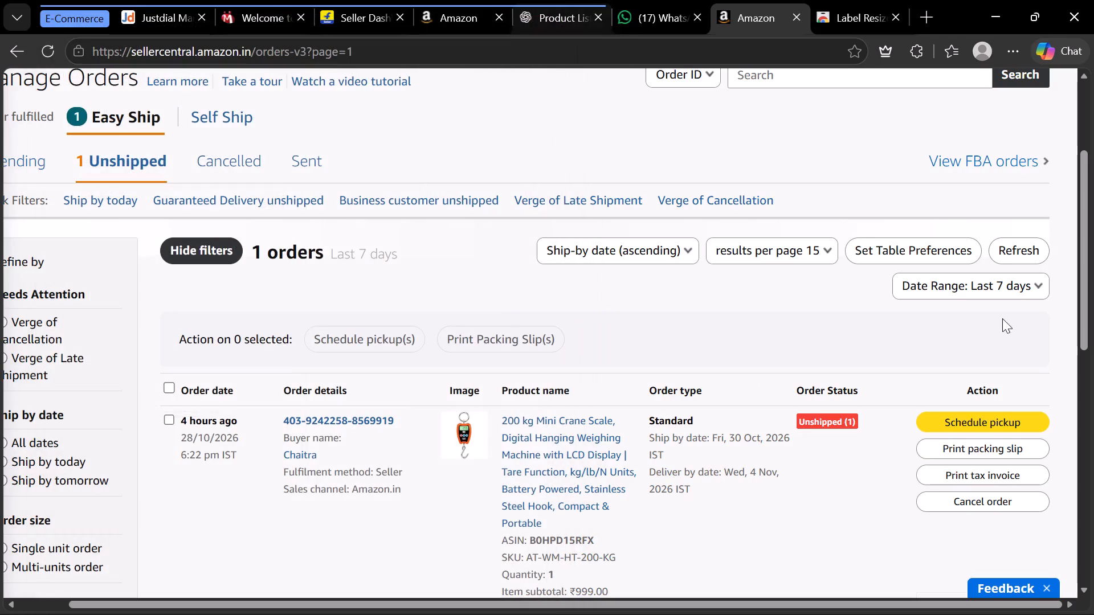
Check the Label Resizer extension's options again on the orders page.
left_click(915, 52)
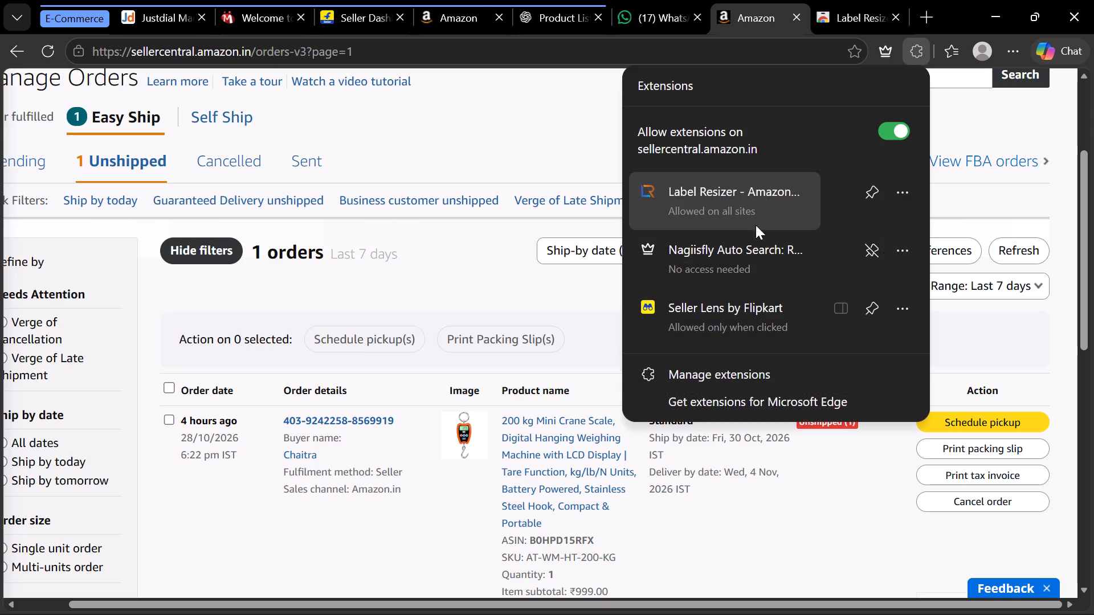
left_click(761, 213)
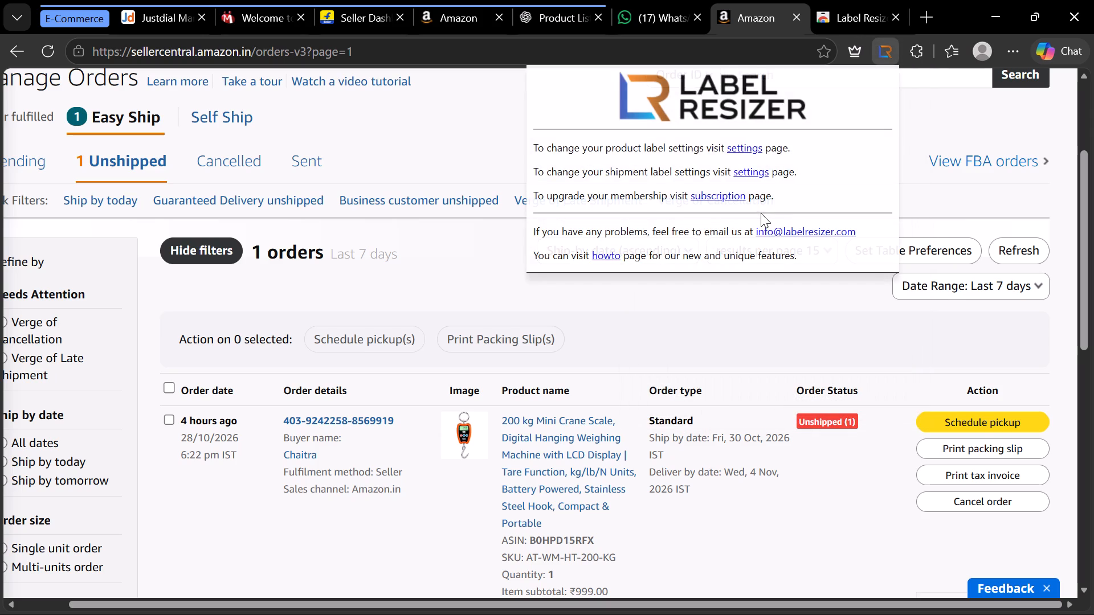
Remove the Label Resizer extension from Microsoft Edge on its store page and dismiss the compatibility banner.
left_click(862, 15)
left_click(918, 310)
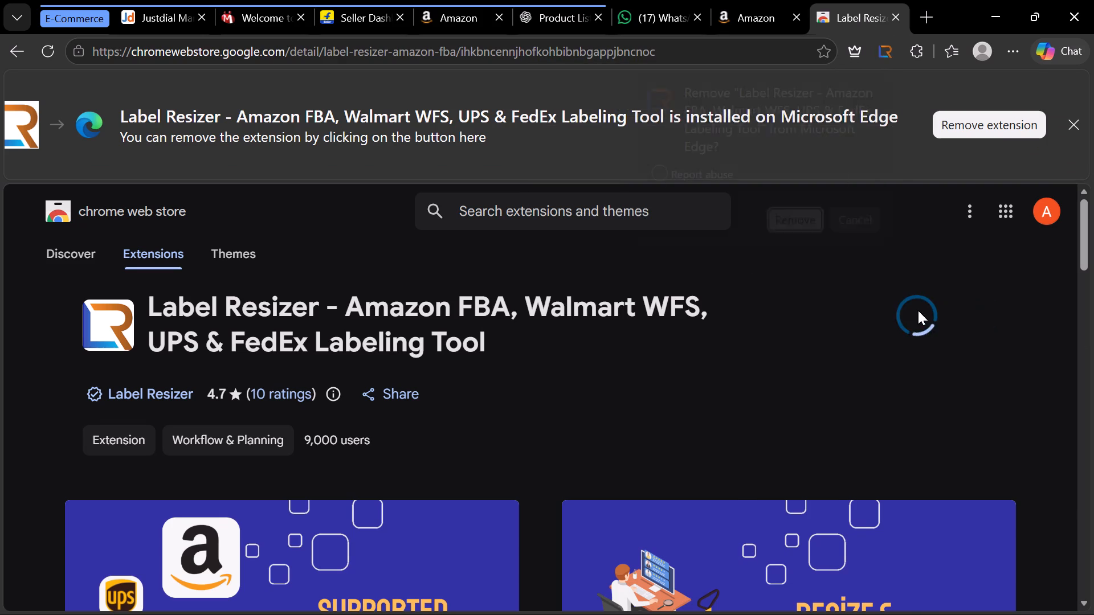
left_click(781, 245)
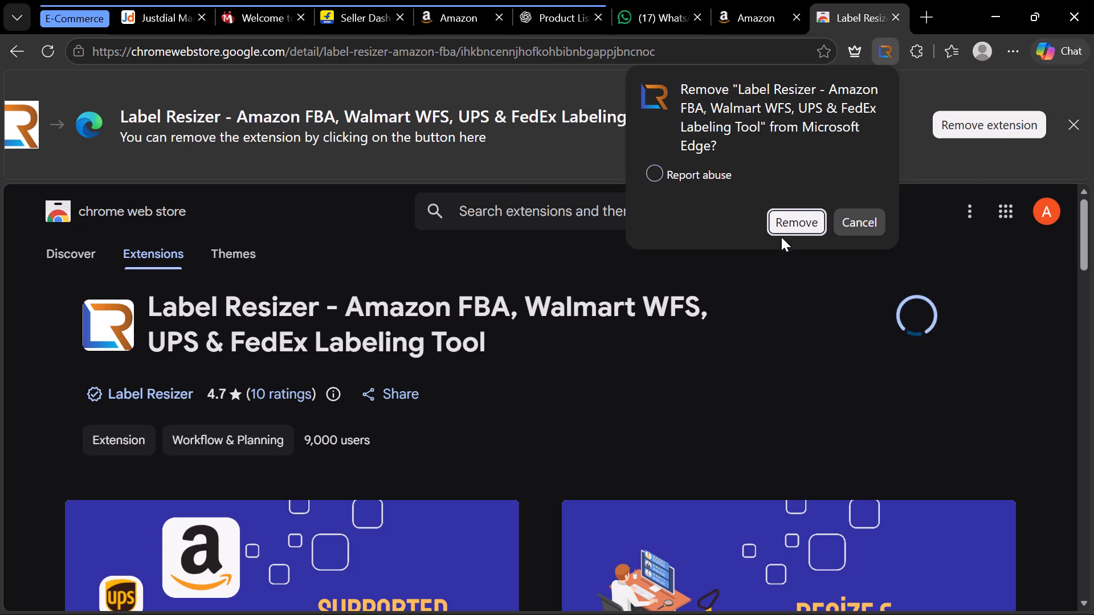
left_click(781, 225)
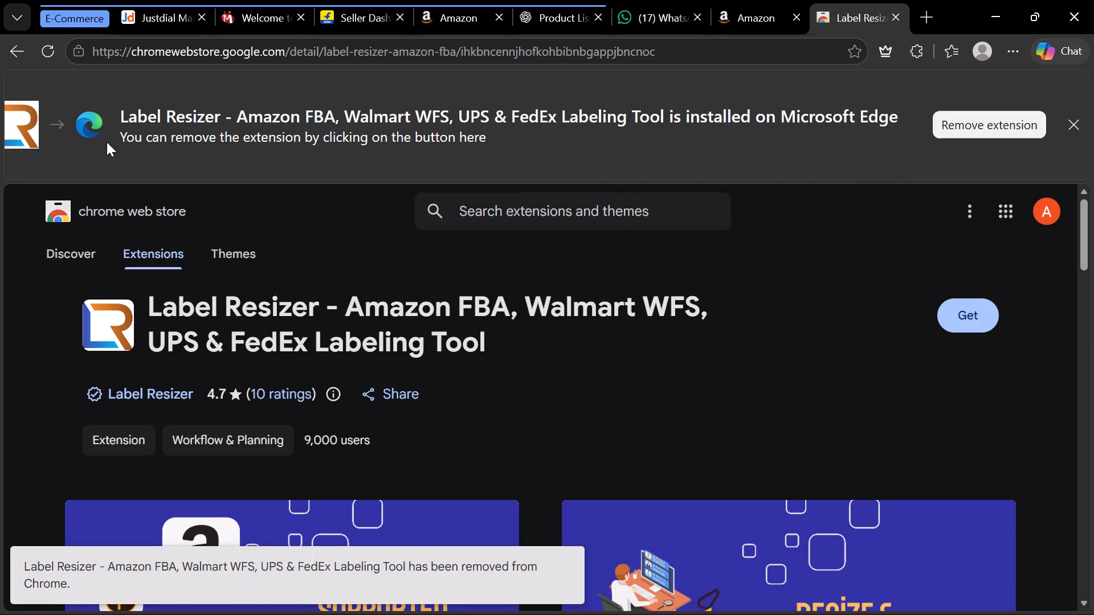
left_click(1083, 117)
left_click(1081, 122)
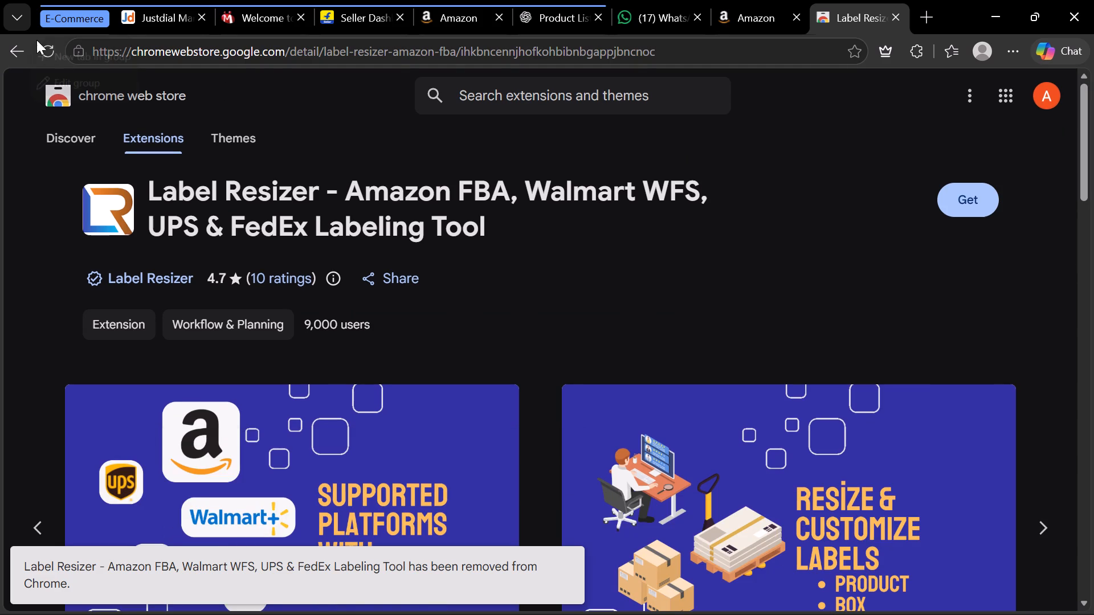
Return to the label extension search results, open the AZLabels - Thermal Labels For Amazon page, and look through its preview images.
left_click(26, 44)
scroll(349, 175, "down", 1)
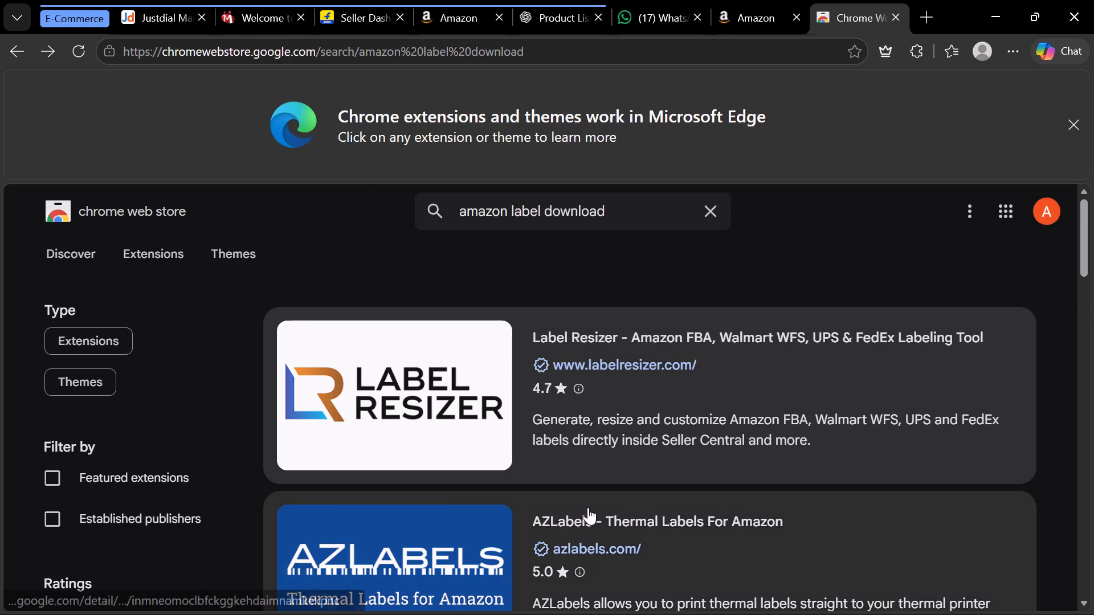
scroll(588, 507, "down", 2)
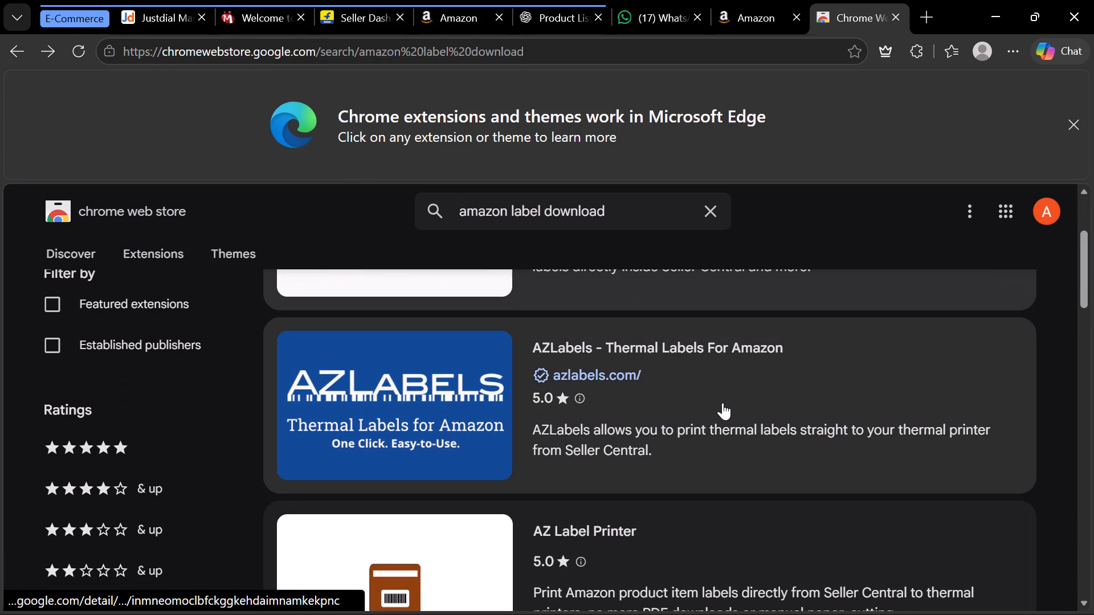
left_click(722, 403)
scroll(722, 403, "down", 1)
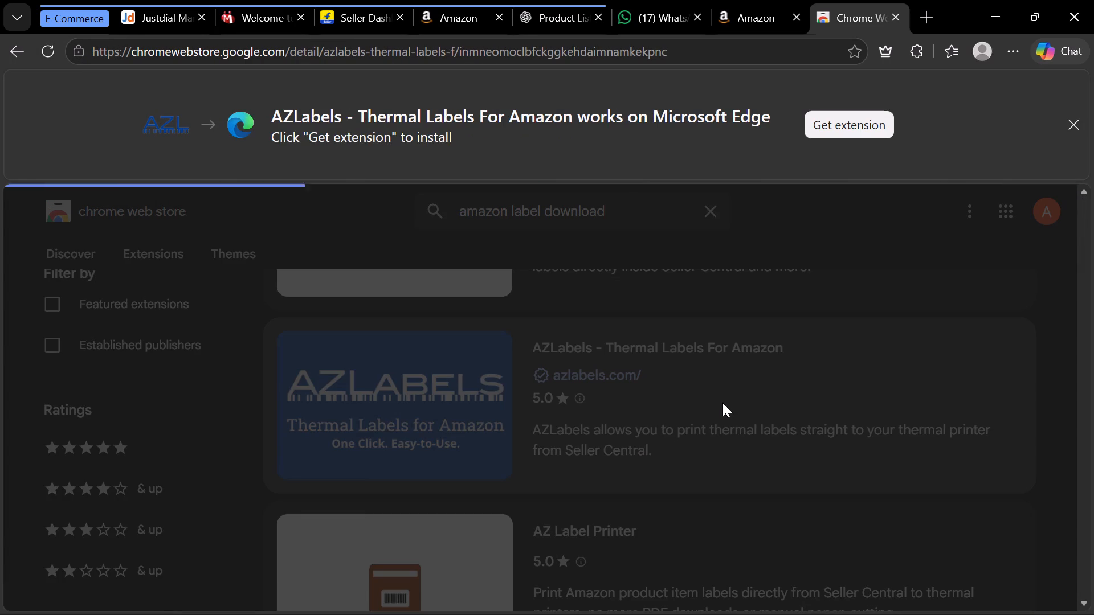
left_click(1069, 124)
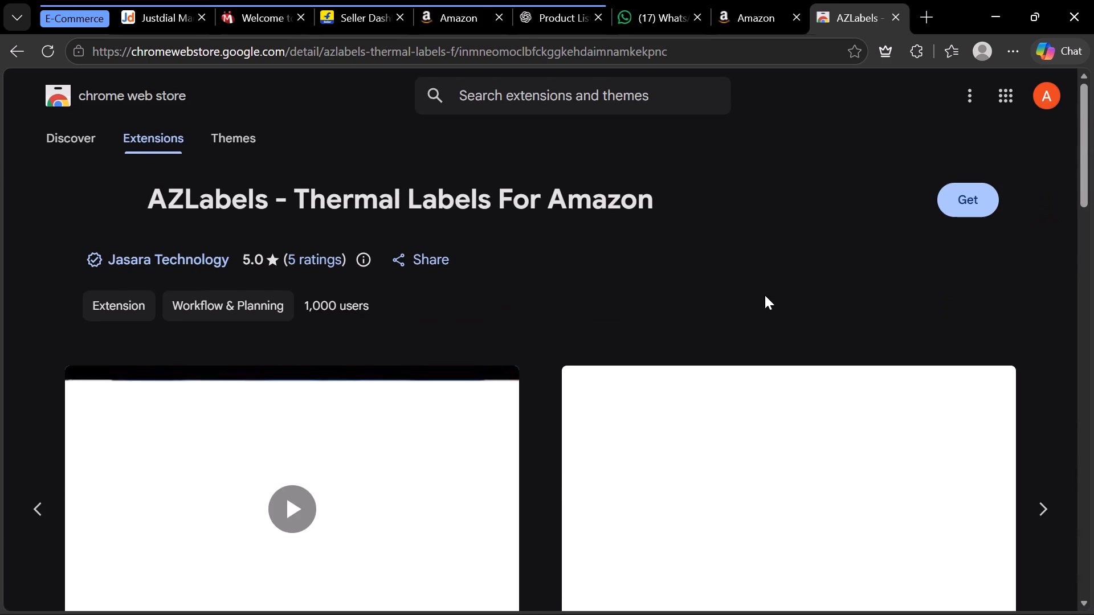
scroll(765, 295, "down", 1)
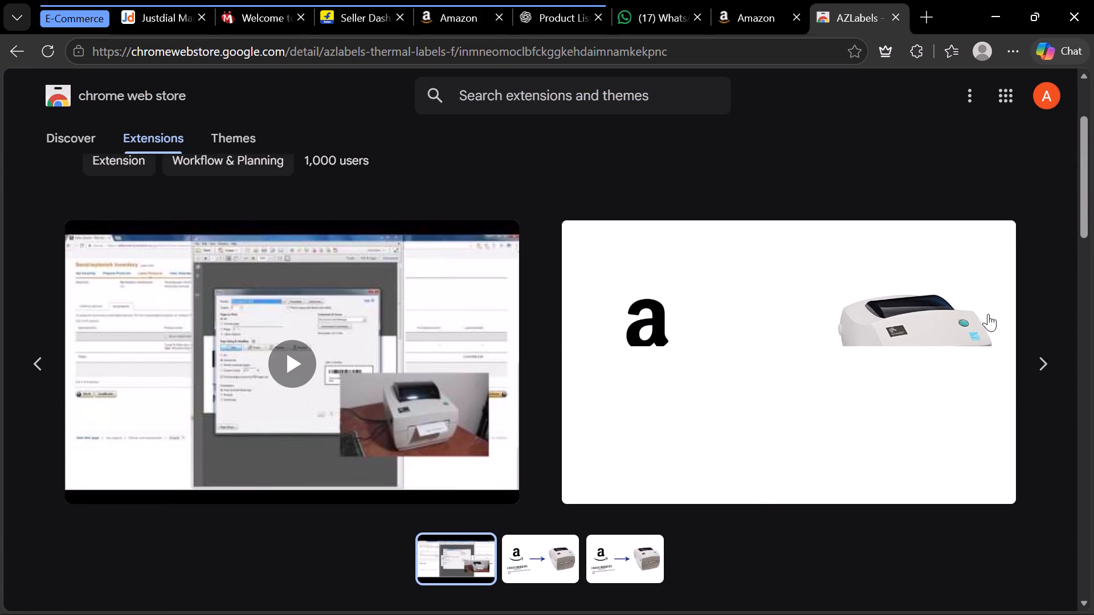
left_click(1047, 357)
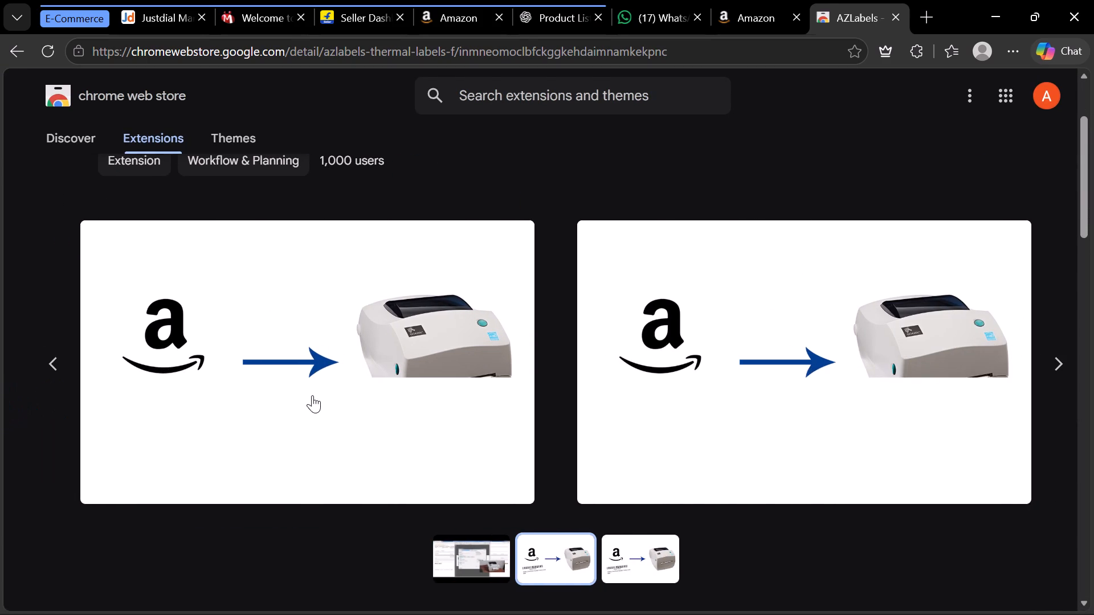
left_click(30, 358)
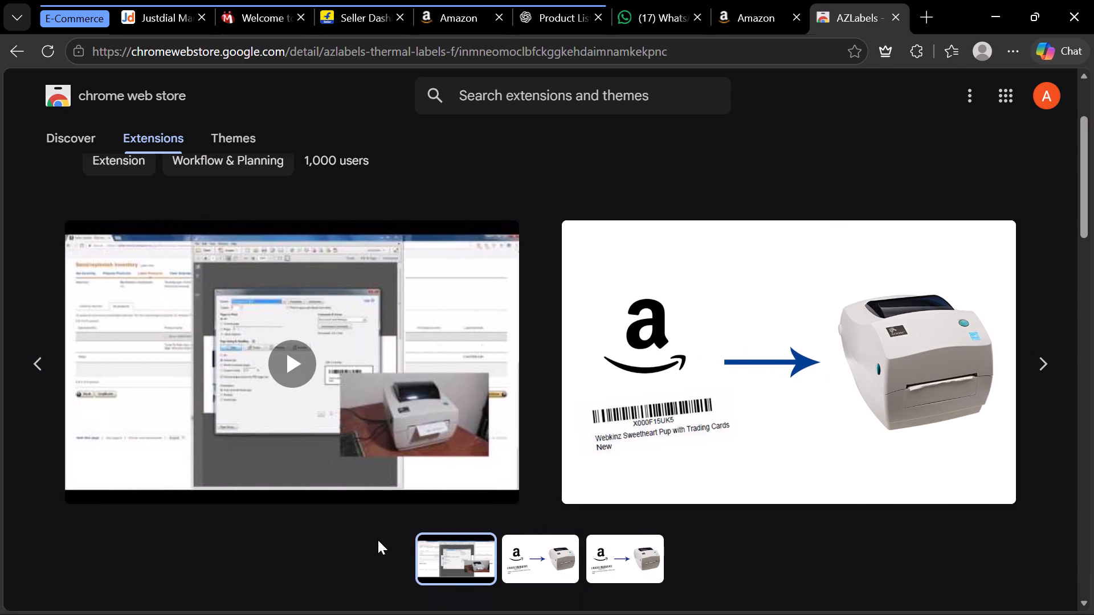
Watch part of the AZLabels demo video on printing thermal labels from Seller Central, and close it.
left_click(292, 363)
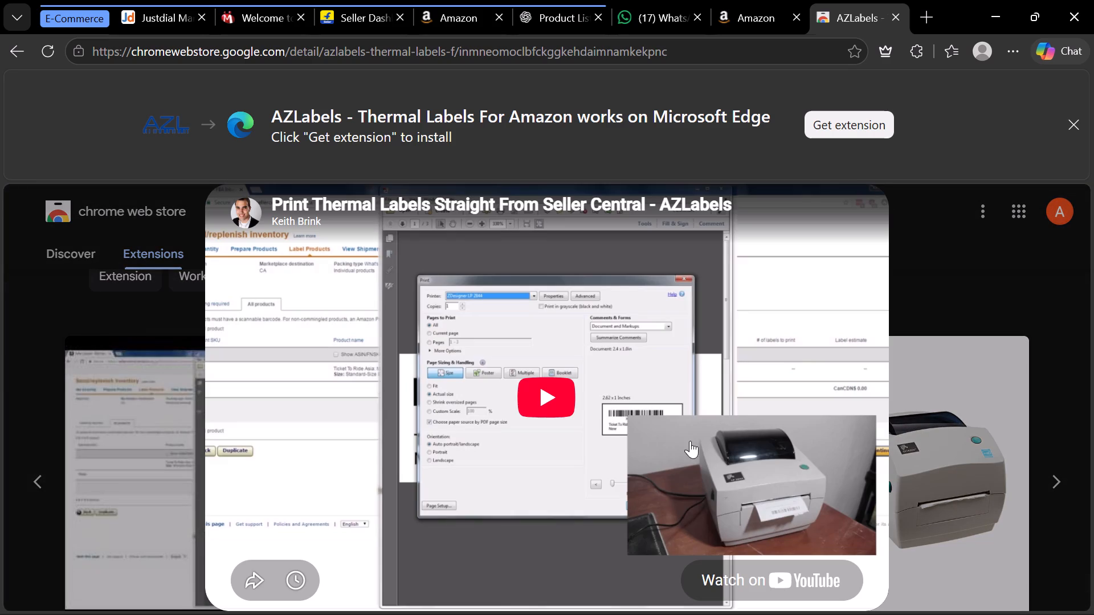
left_click(589, 414)
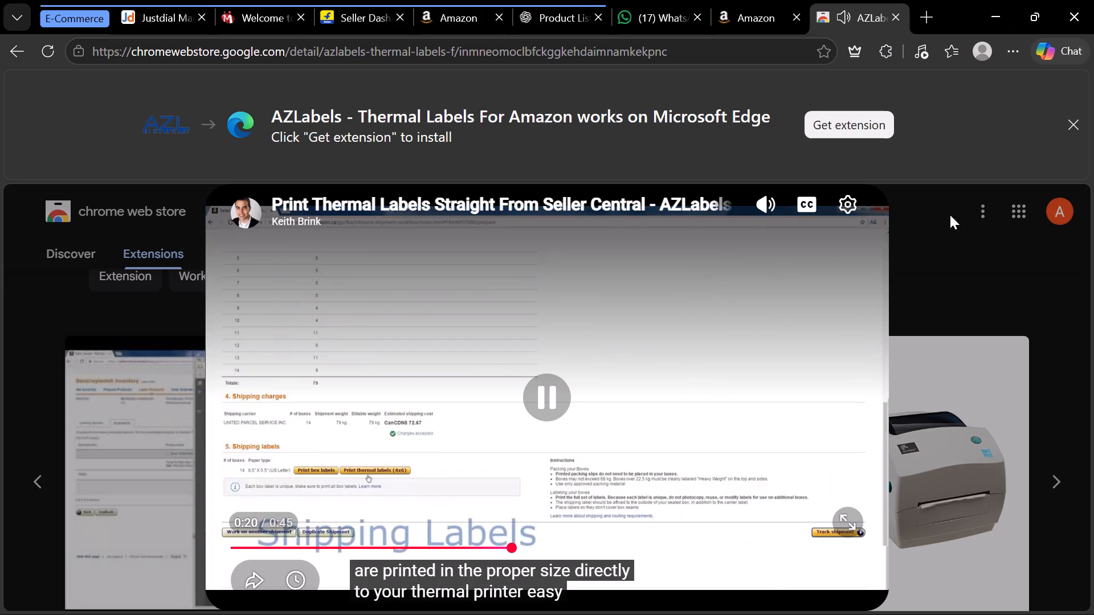
left_click(1072, 126)
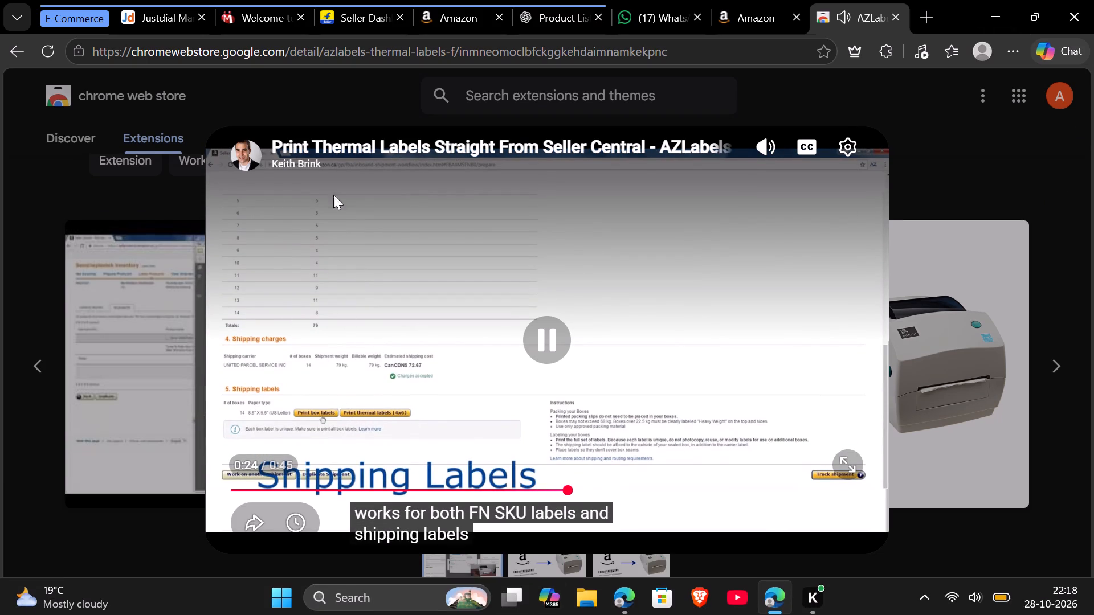
left_click(275, 89)
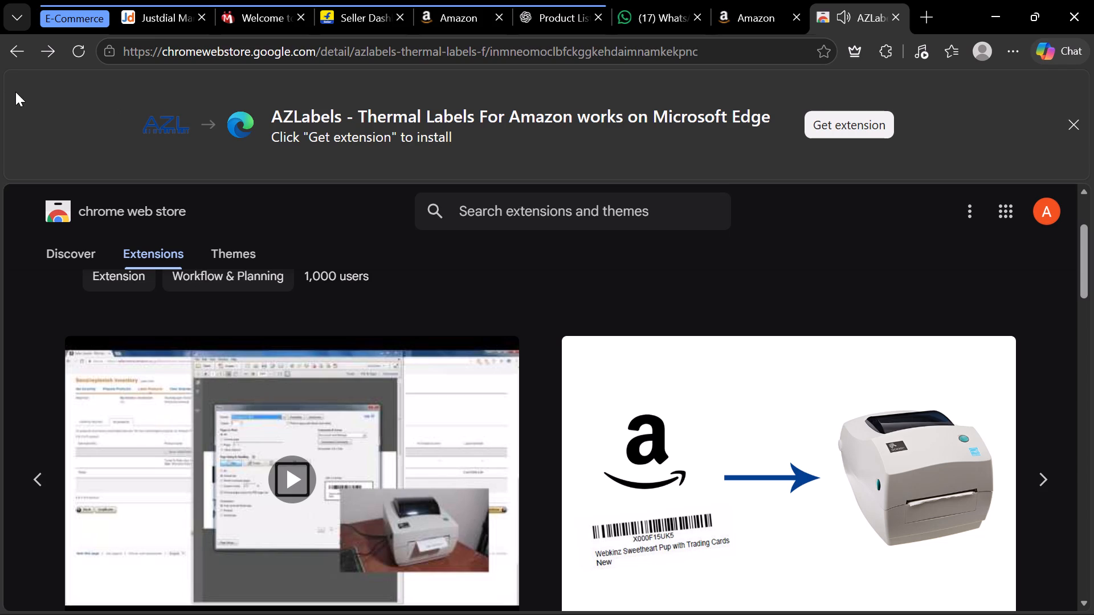
Go back to the "amazon label download" results, look through the remaining label extensions, and clear the search.
left_click(18, 46)
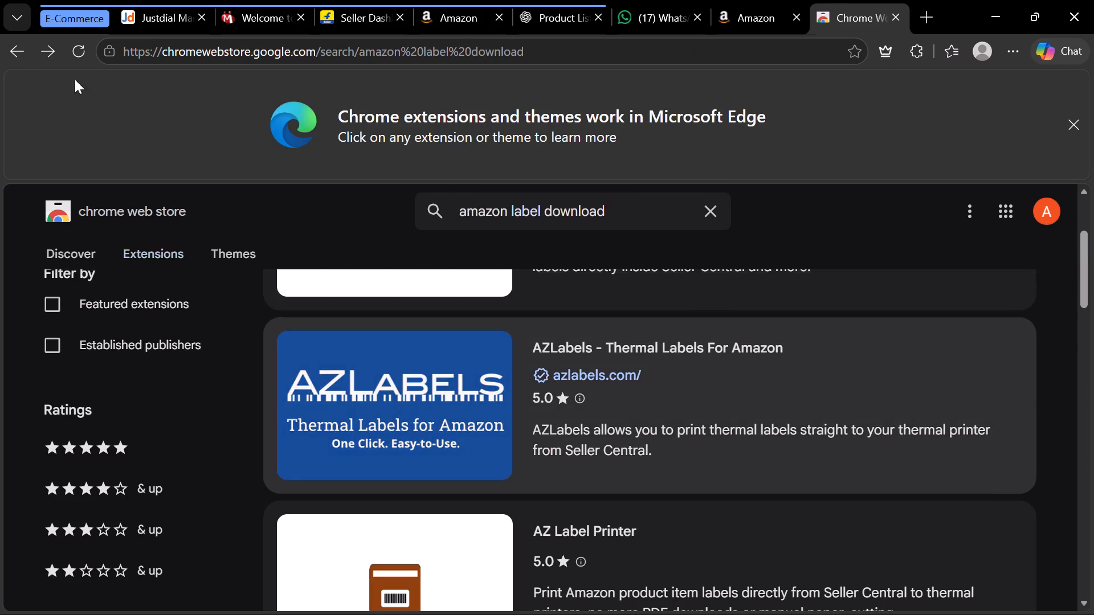
scroll(548, 436, "down", 1)
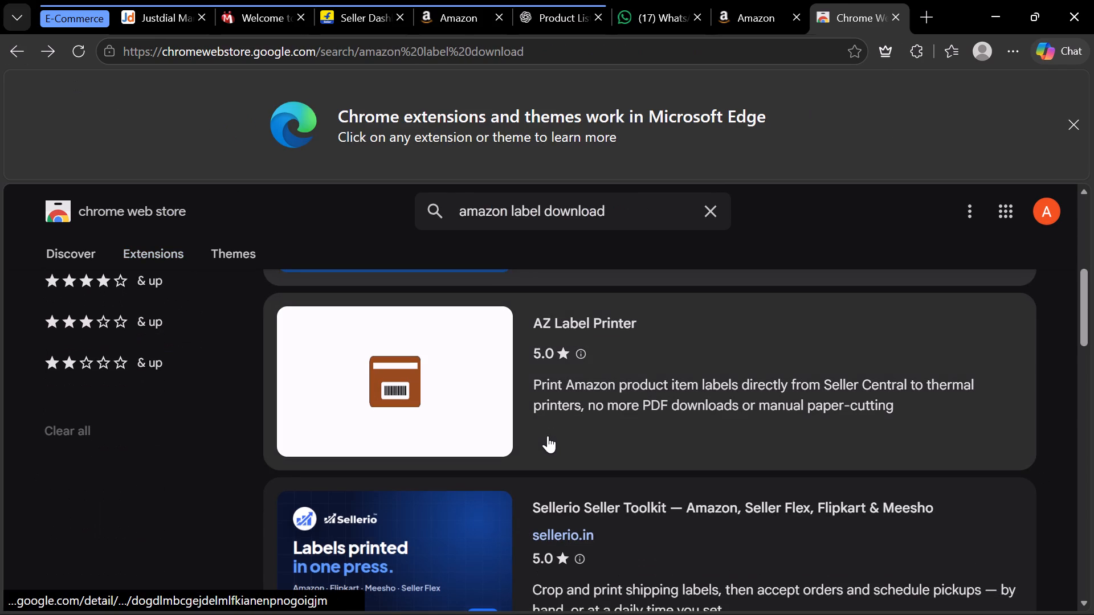
scroll(548, 436, "down", 2)
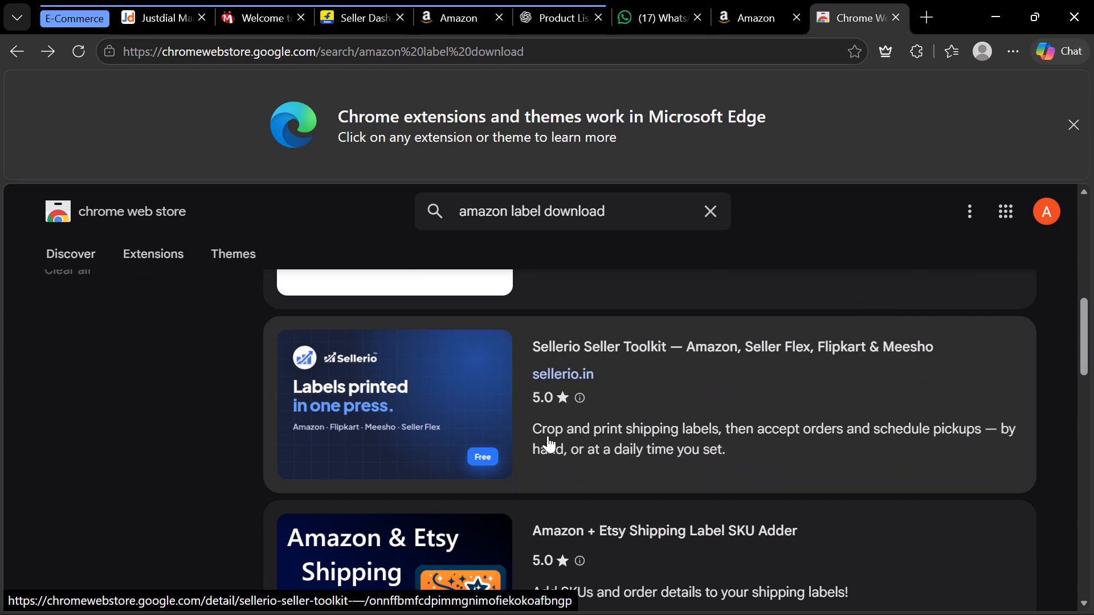
scroll(548, 436, "down", 2)
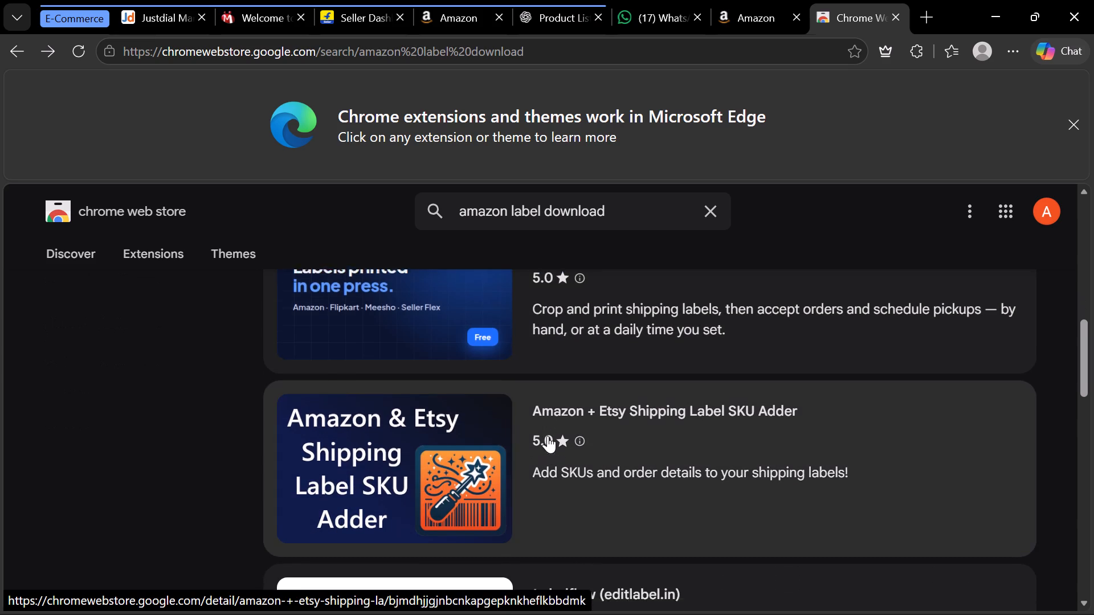
scroll(548, 436, "down", 2)
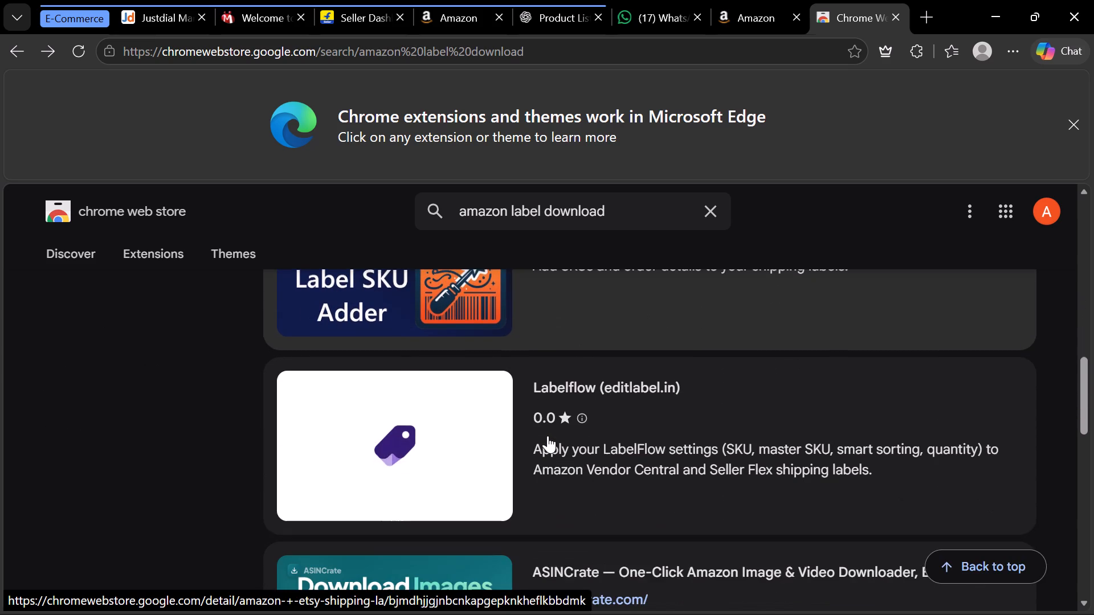
scroll(548, 436, "down", 3)
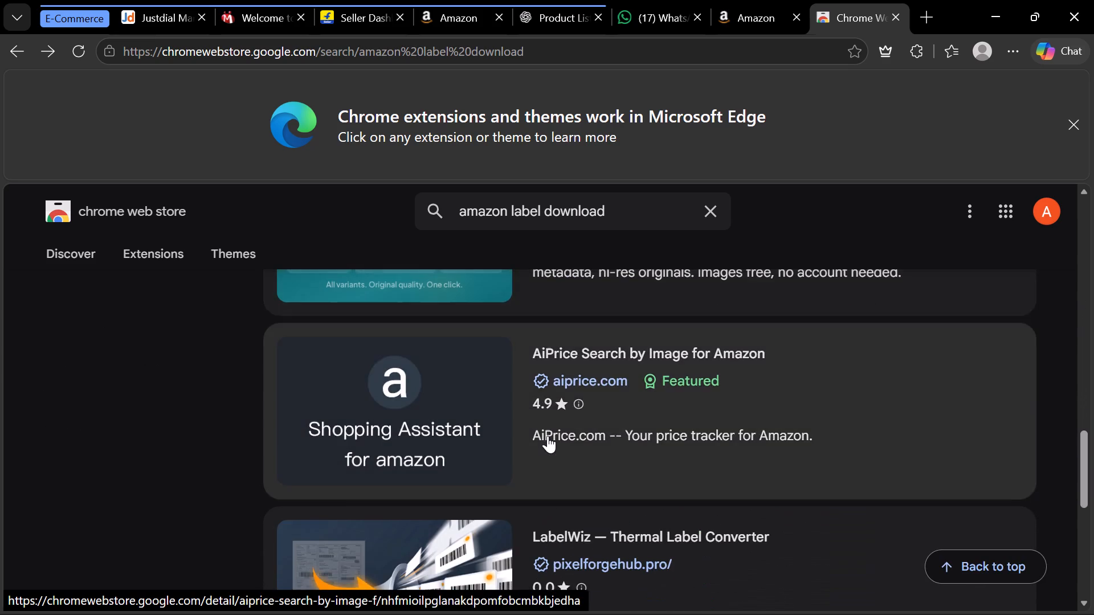
scroll(548, 436, "down", 1)
scroll(548, 436, "up", 1)
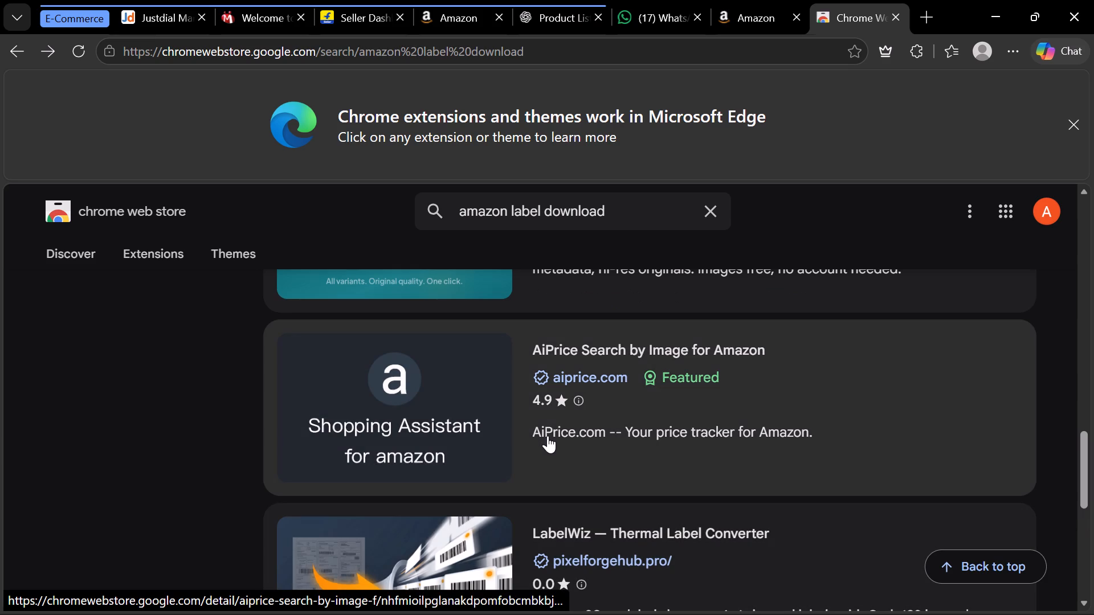
scroll(548, 436, "down", 2)
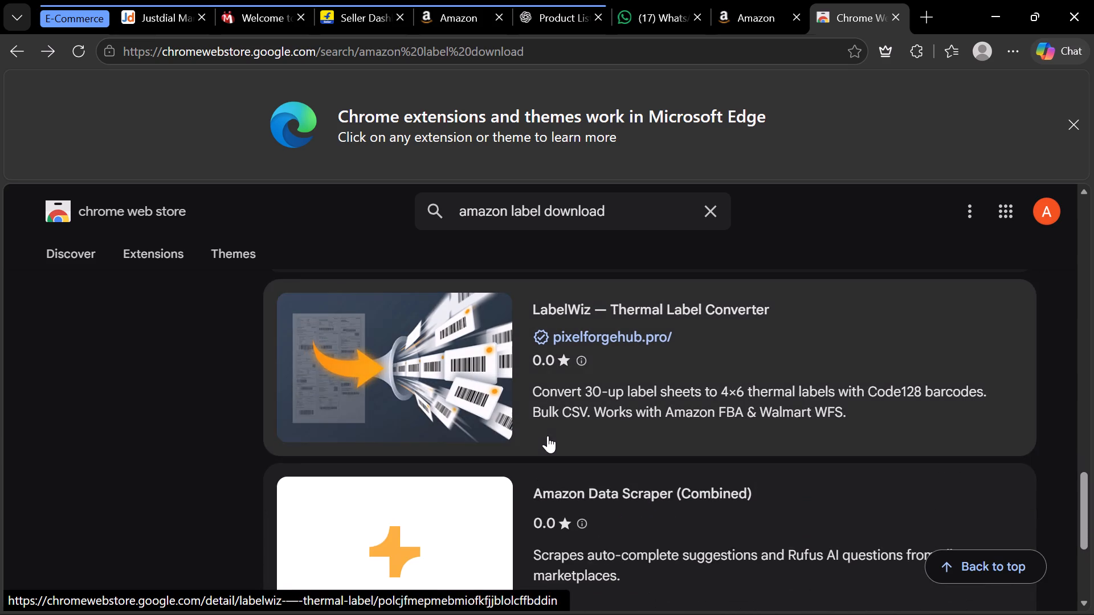
scroll(538, 477, "down", 2)
scroll(538, 477, "up", 5)
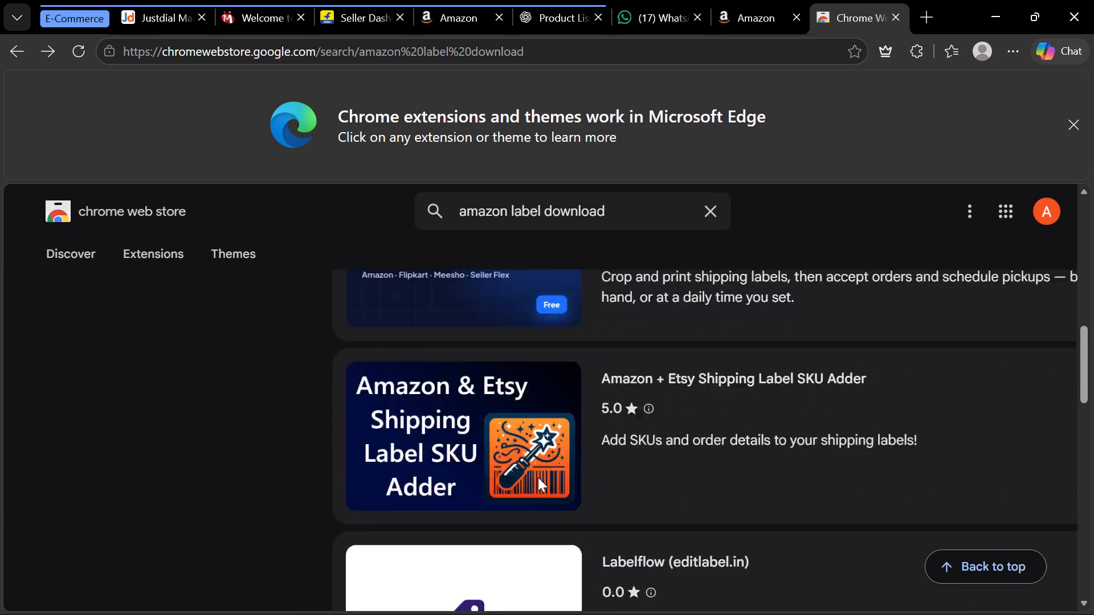
scroll(538, 477, "up", 5)
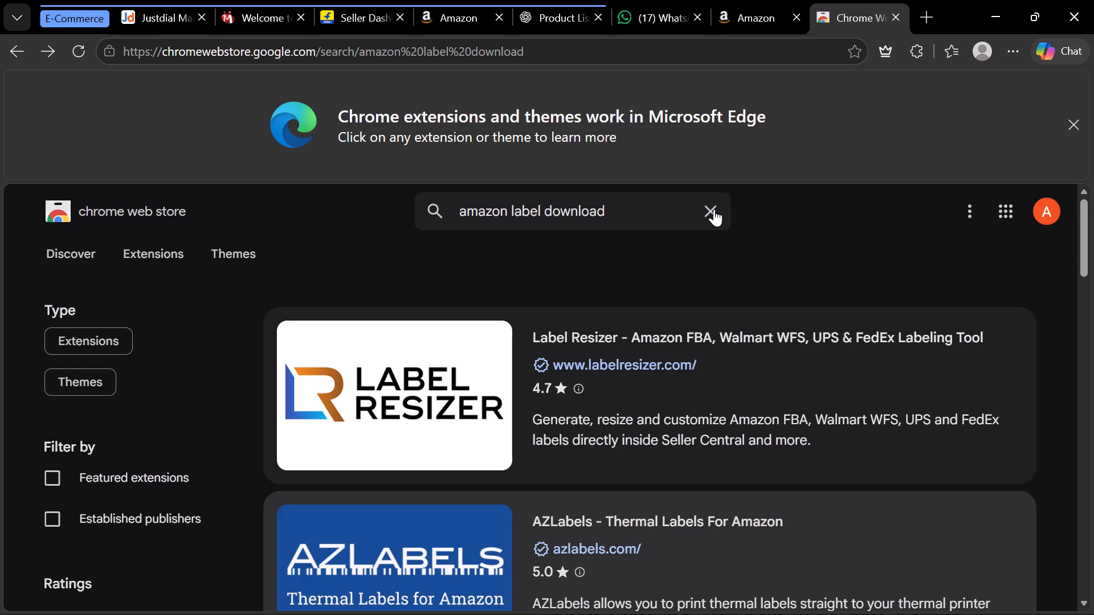
left_click(710, 216)
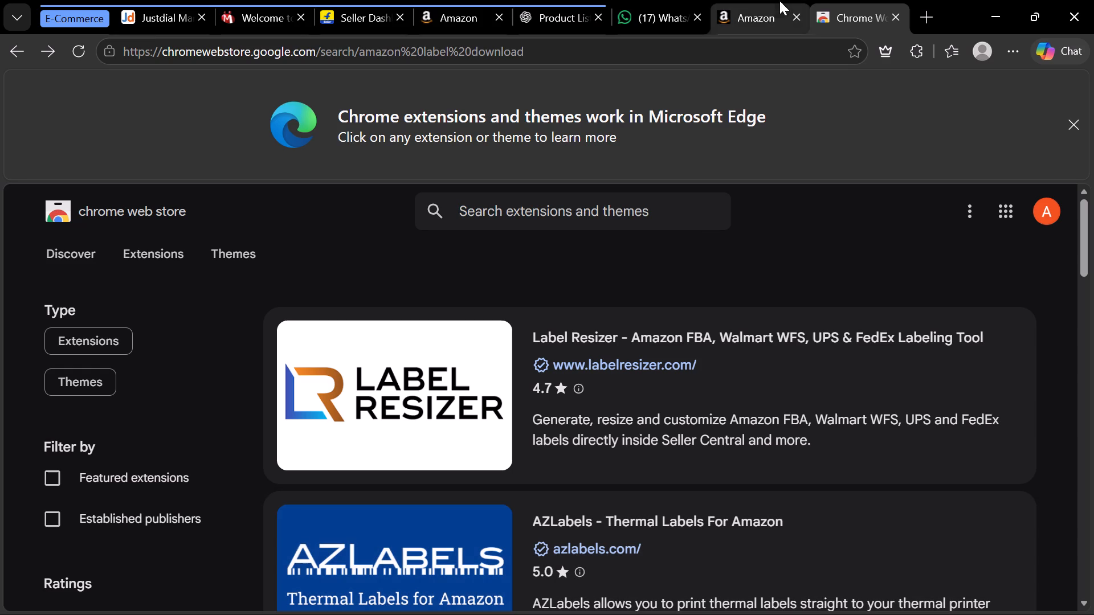
Open the 200 kg Mini Crane Scale order's packing slip from the Amazon orders page and examine its pages in the print preview.
left_click(781, 21)
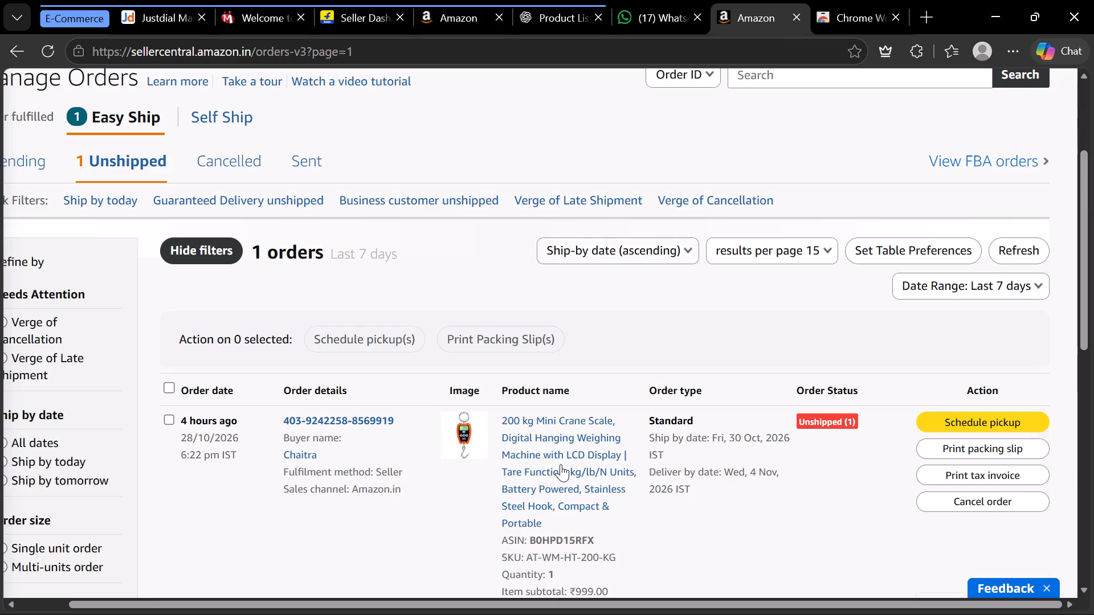
scroll(557, 506, "down", 1)
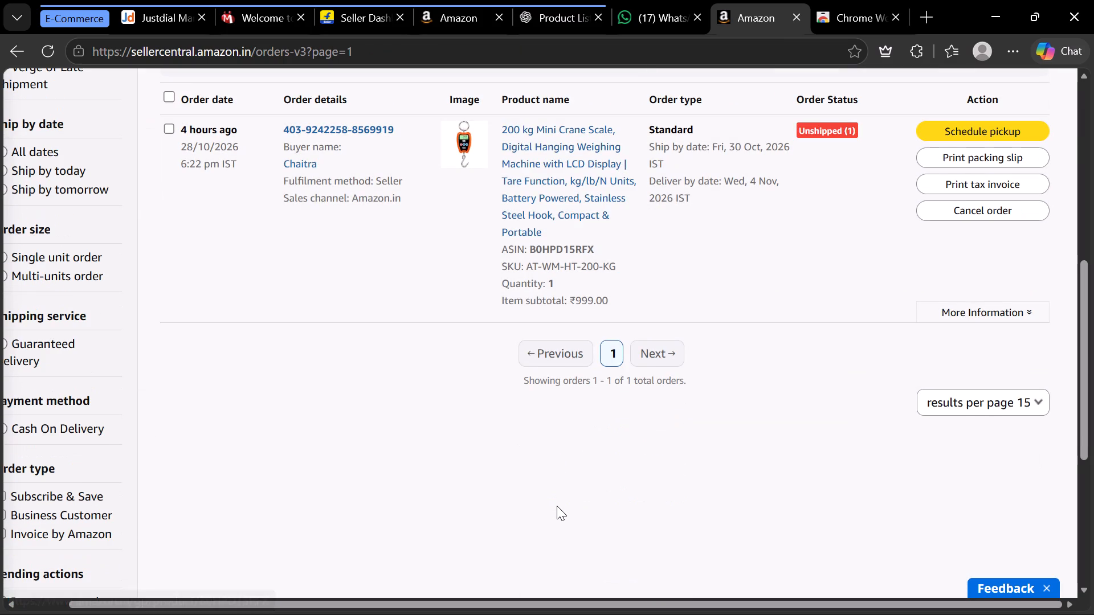
scroll(546, 487, "up", 2)
scroll(639, 498, "down", 2)
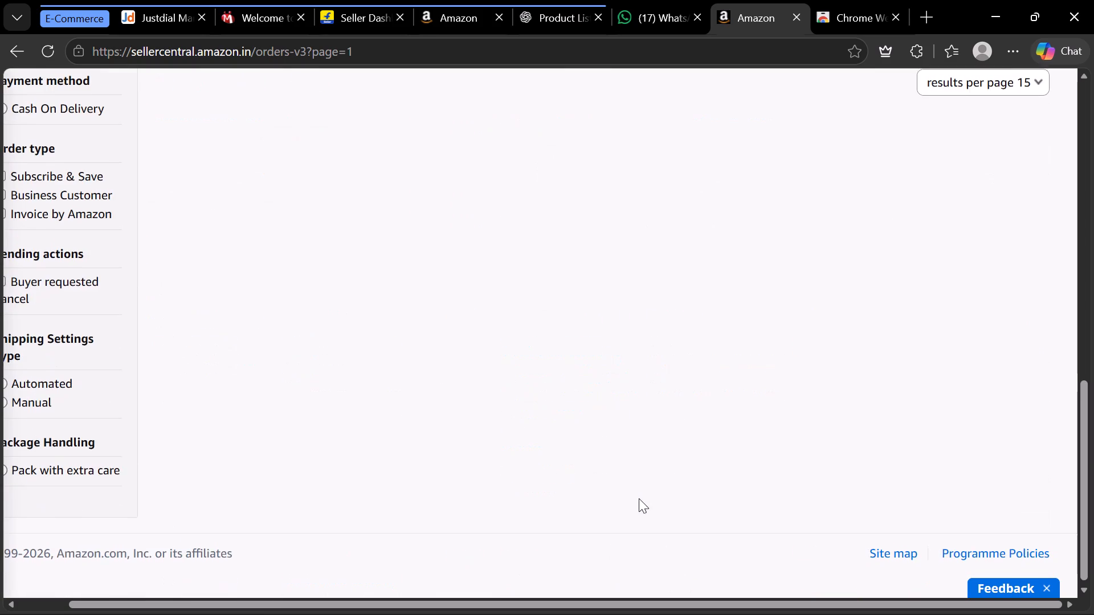
scroll(924, 362, "up", 3)
scroll(924, 336, "down", 1)
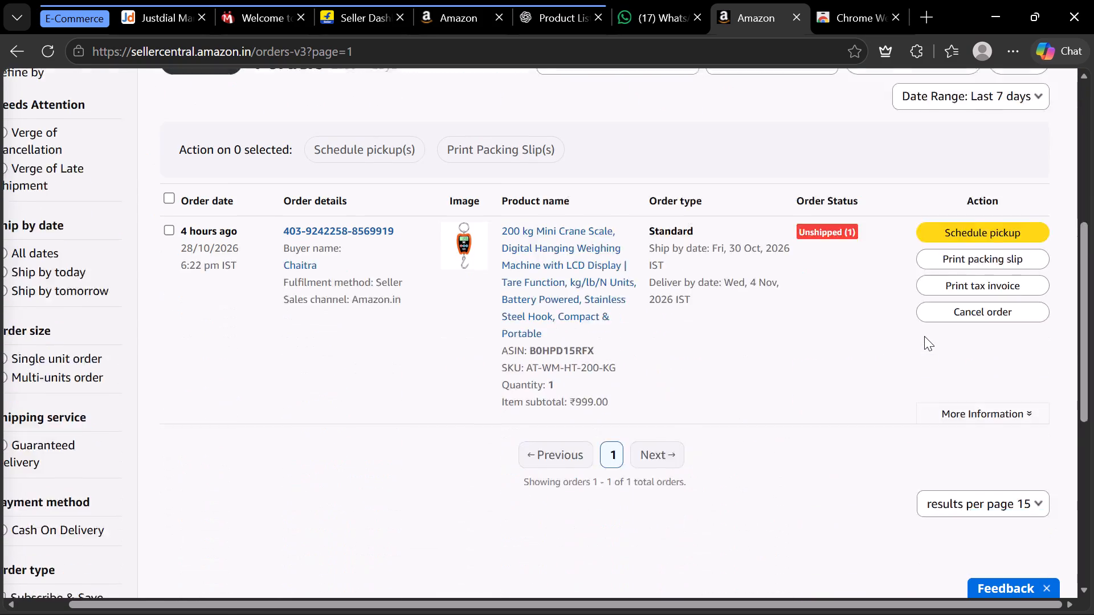
scroll(924, 336, "down", 1)
left_click(951, 252)
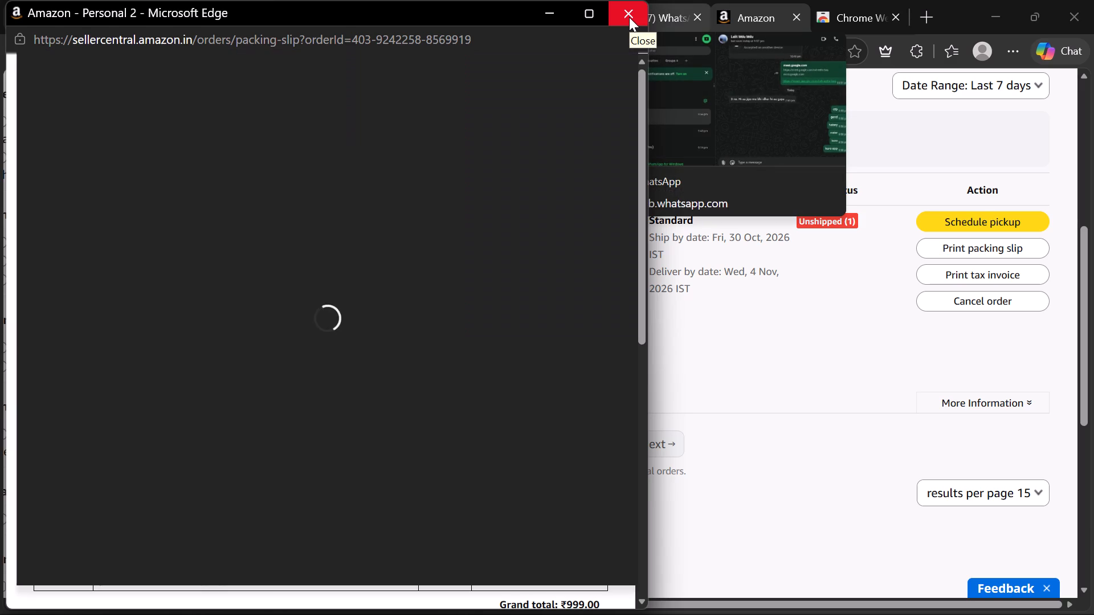
scroll(488, 372, "down", 2)
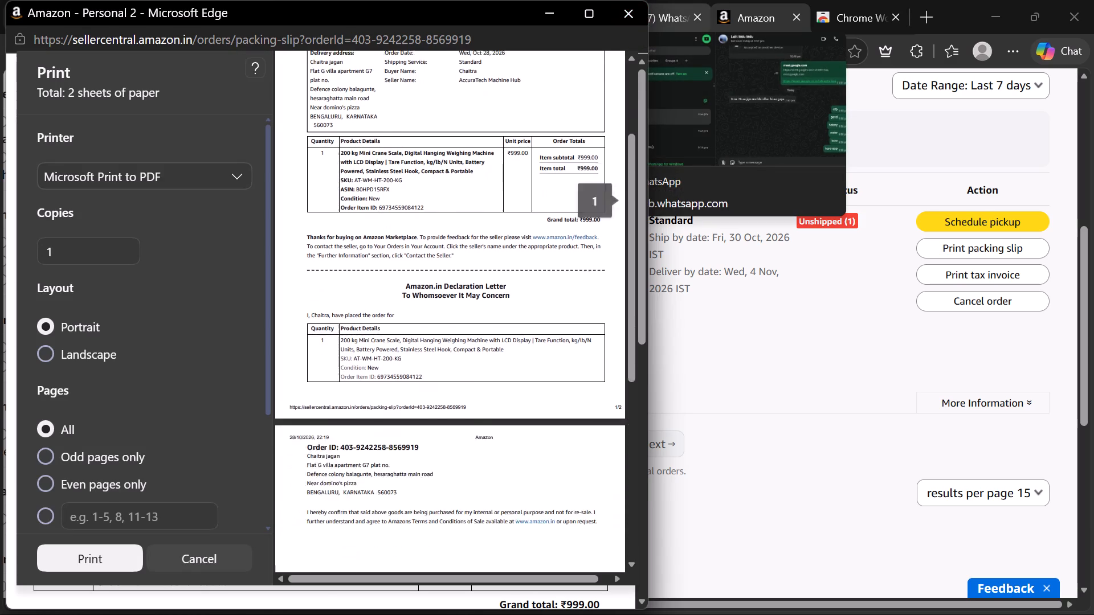
scroll(488, 372, "down", 2)
scroll(488, 372, "up", 3)
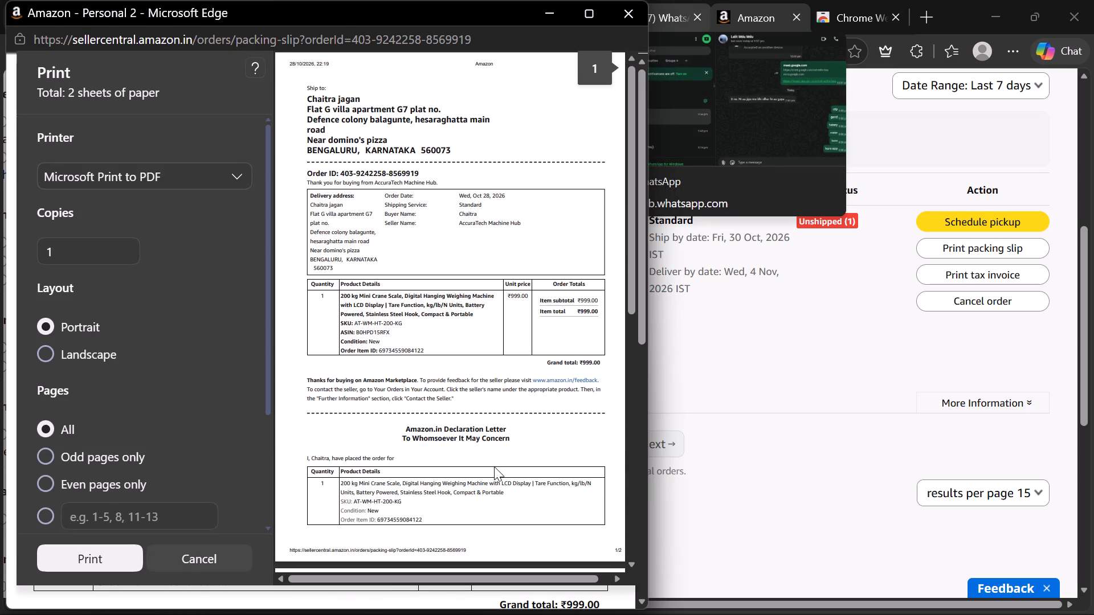
scroll(494, 466, "down", 2)
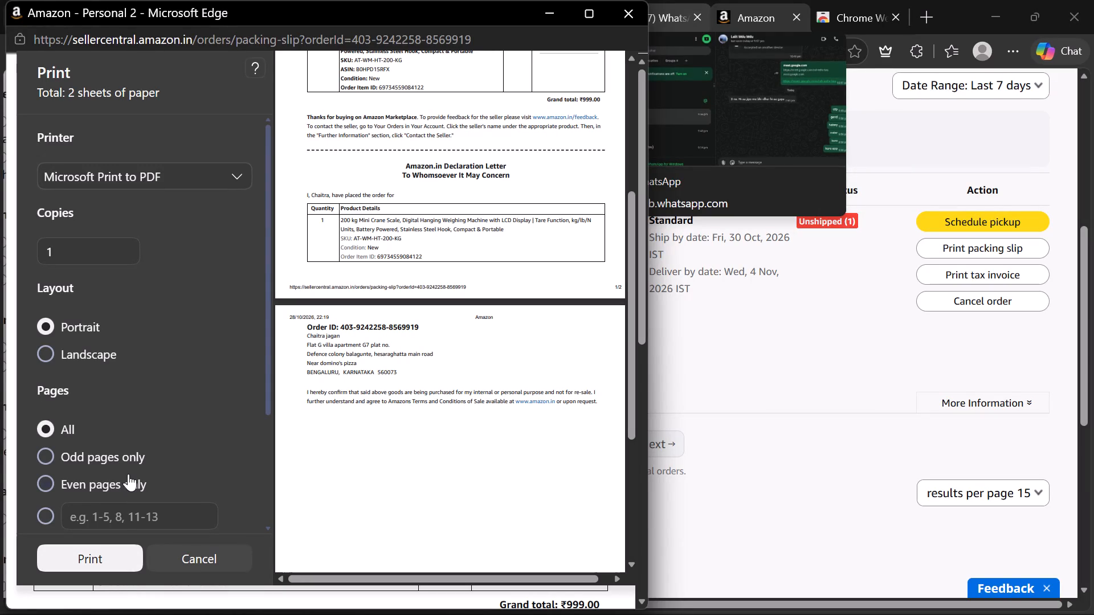
Expand the additional print settings and scale the packing slip to fit the printable area.
scroll(128, 474, "down", 1)
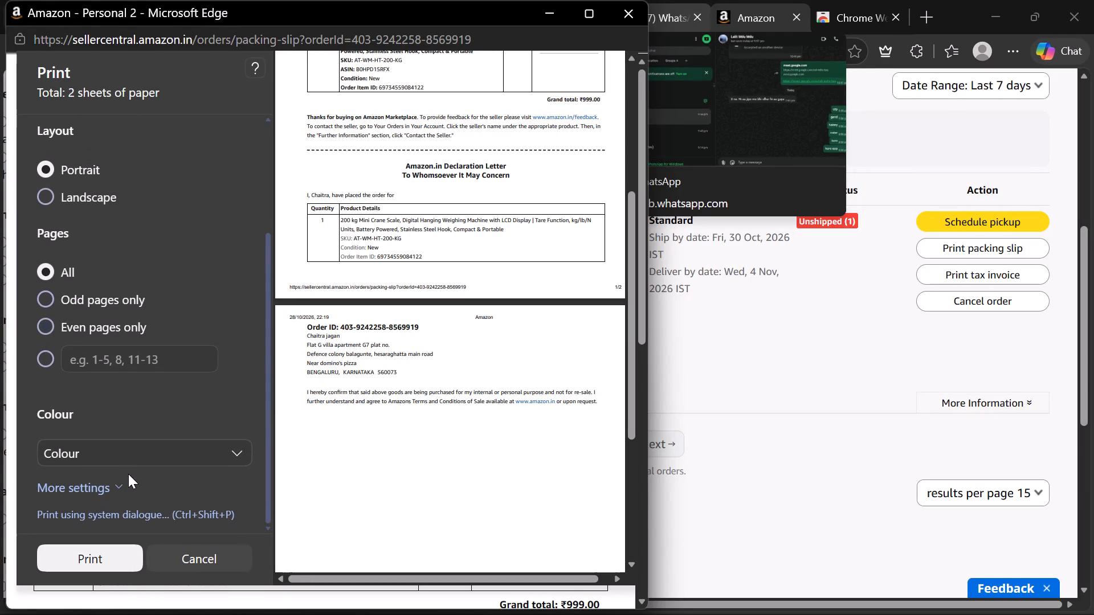
scroll(128, 474, "up", 4)
scroll(128, 474, "down", 2)
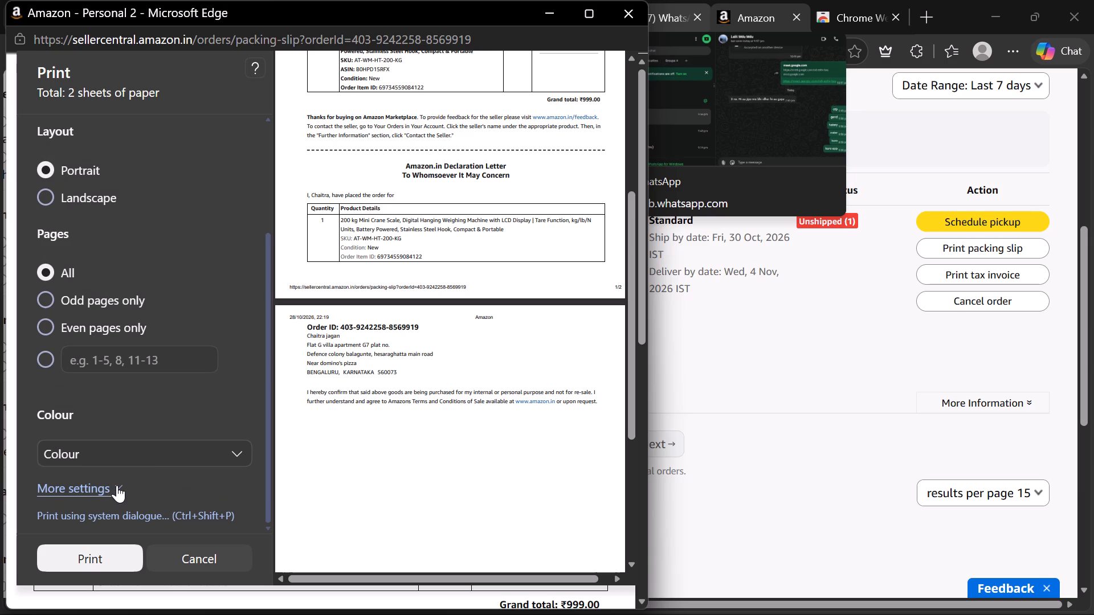
left_click(117, 485)
left_click(119, 486)
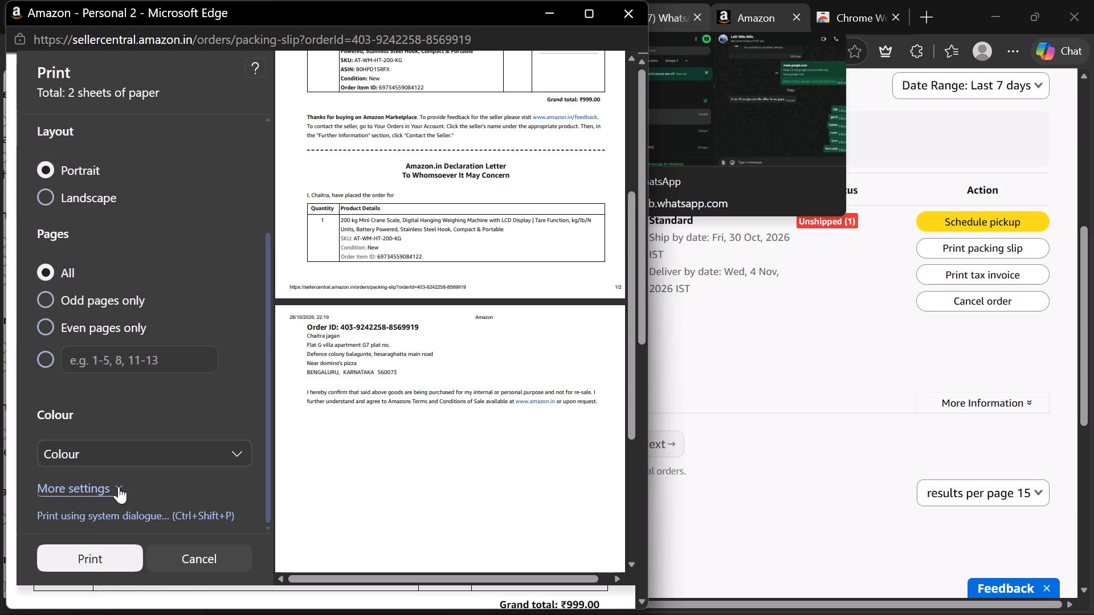
scroll(147, 505, "down", 4)
left_click(116, 486)
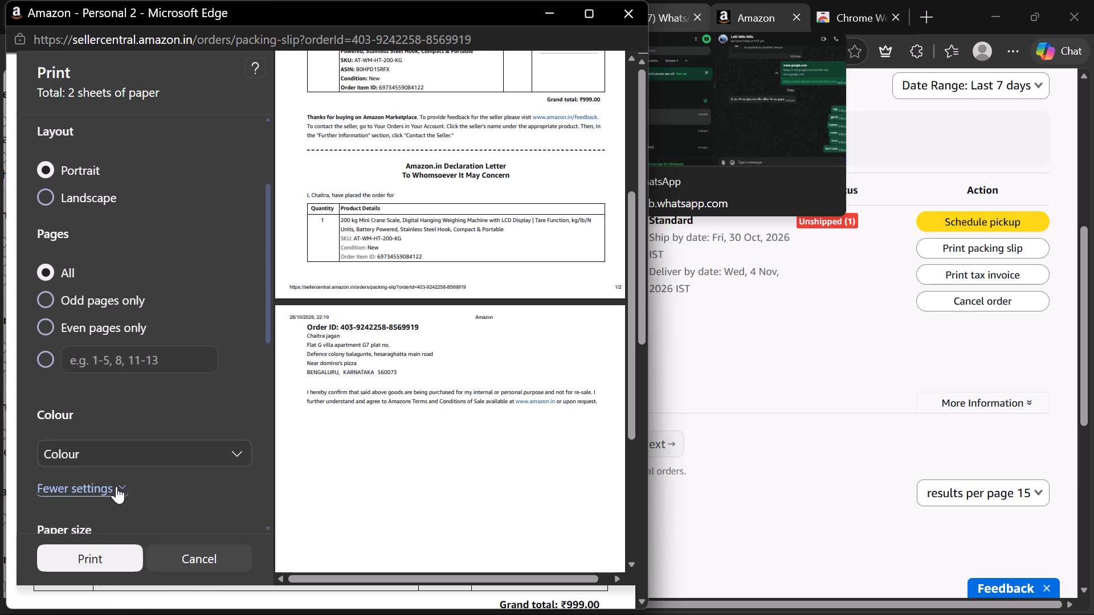
scroll(116, 486, "down", 2)
left_click(151, 372)
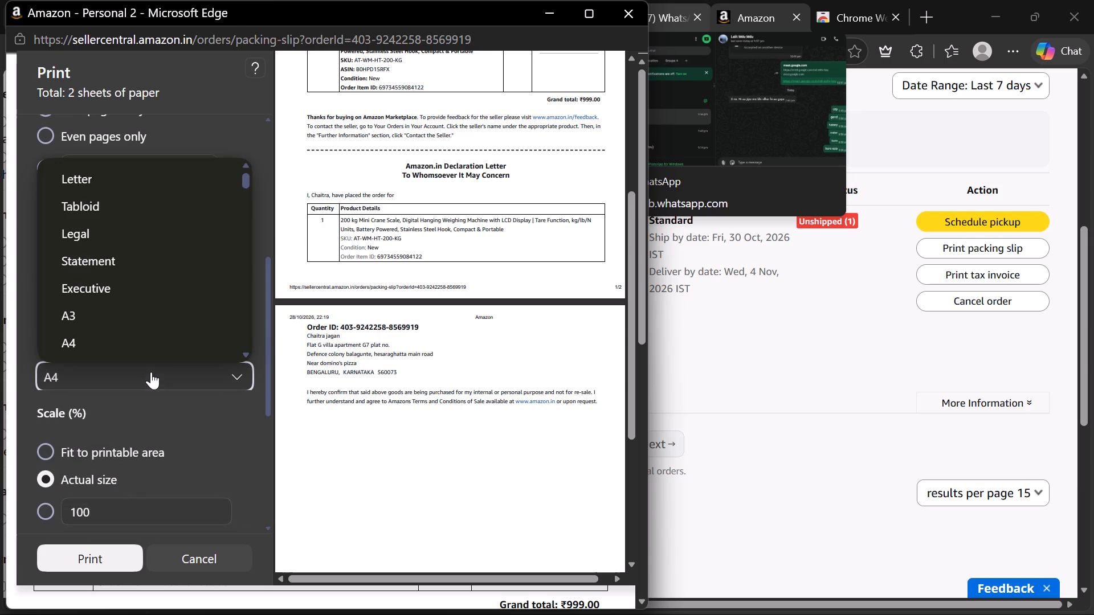
left_click(161, 453)
scroll(161, 453, "down", 1)
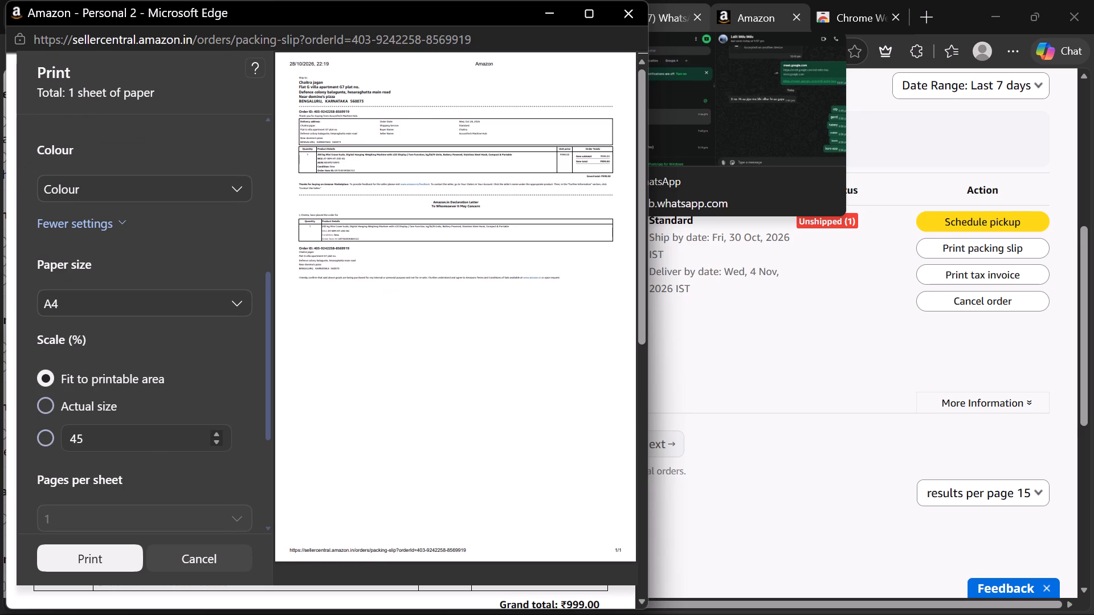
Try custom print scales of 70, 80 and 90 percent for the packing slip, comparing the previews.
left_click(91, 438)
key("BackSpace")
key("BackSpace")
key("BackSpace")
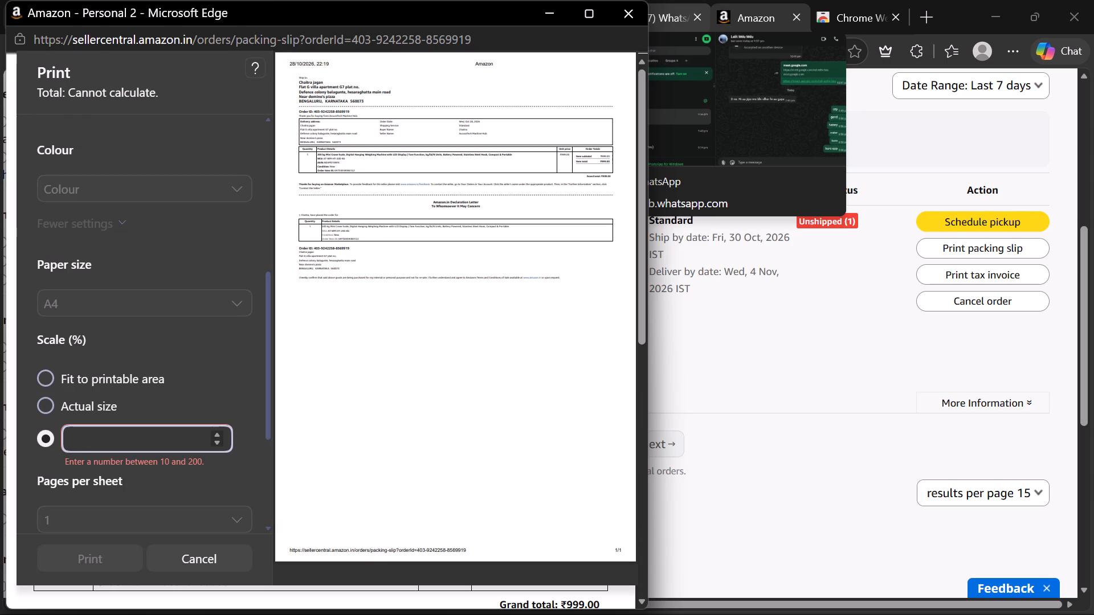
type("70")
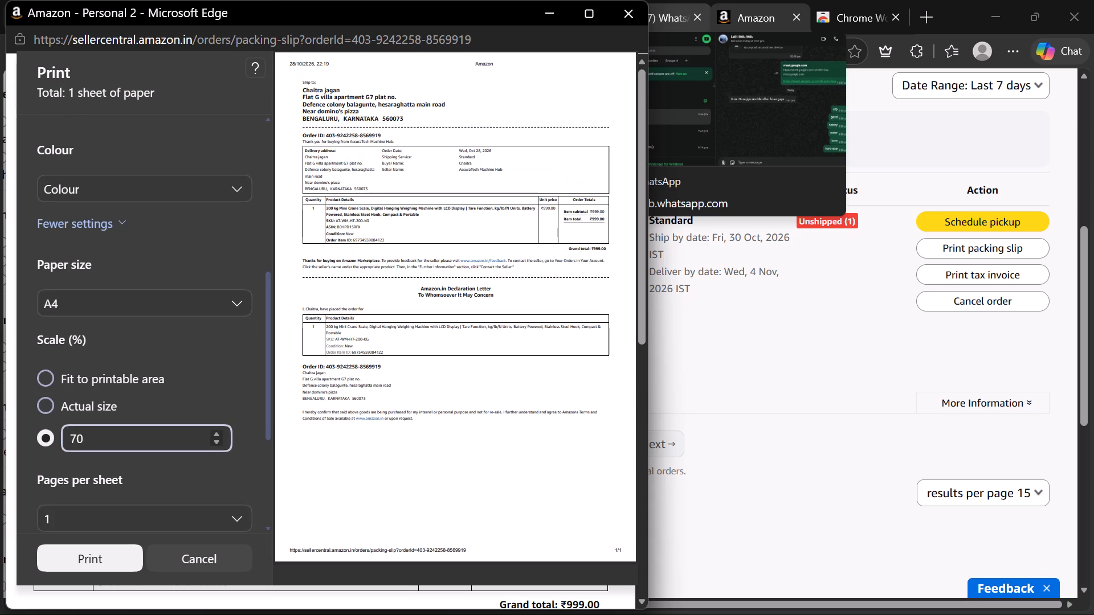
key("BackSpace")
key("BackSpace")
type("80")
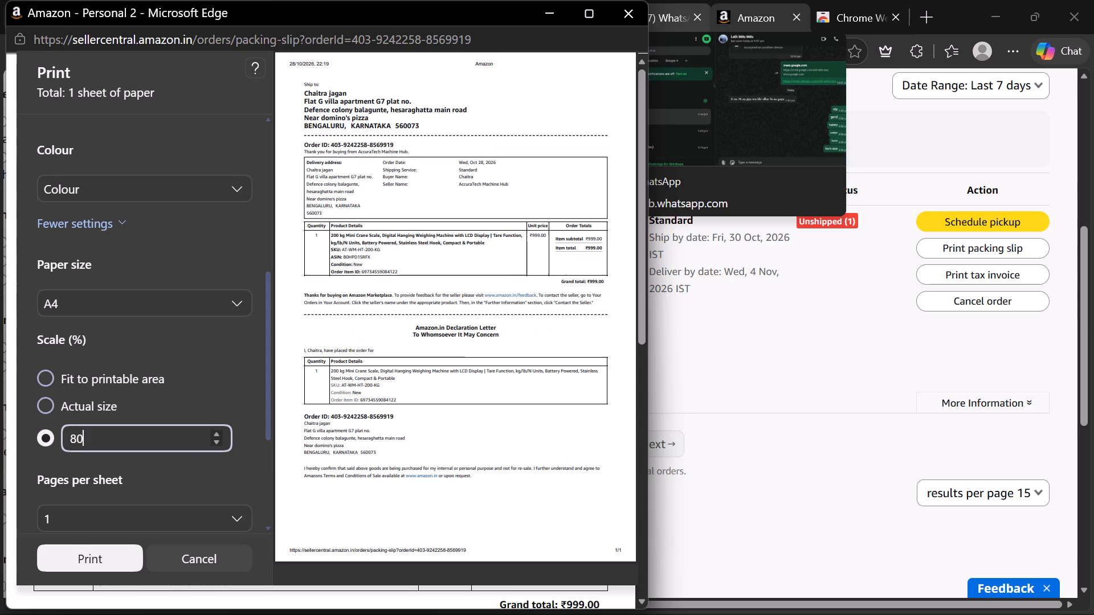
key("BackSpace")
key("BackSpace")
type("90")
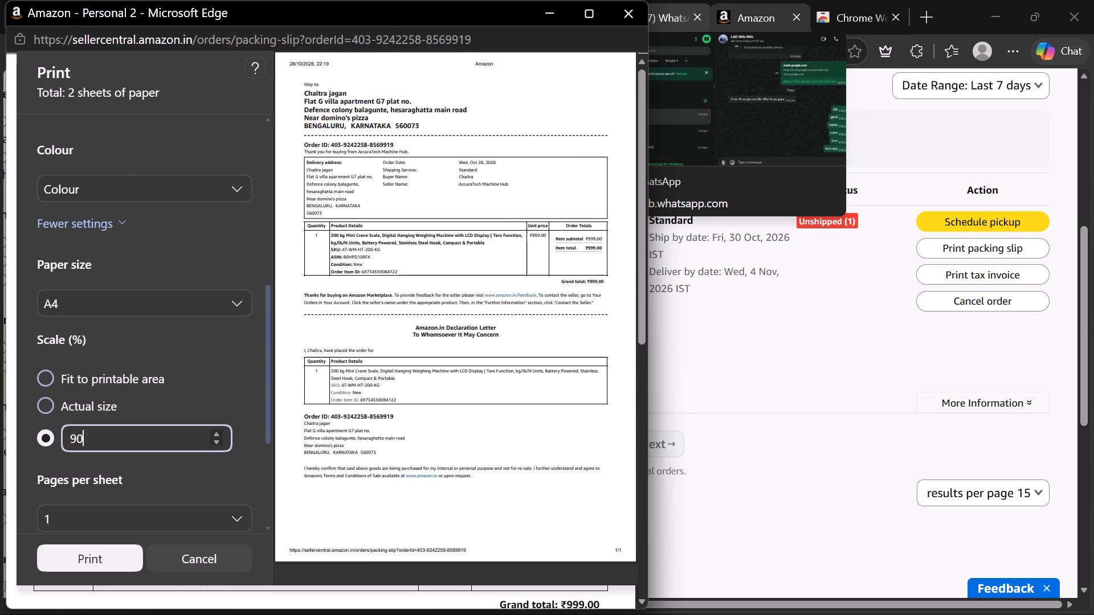
Set the packing slip's custom print scale to 80 percent and check the preview.
key("BackSpace")
key("BackSpace")
type("80")
scroll(467, 475, "down", 5)
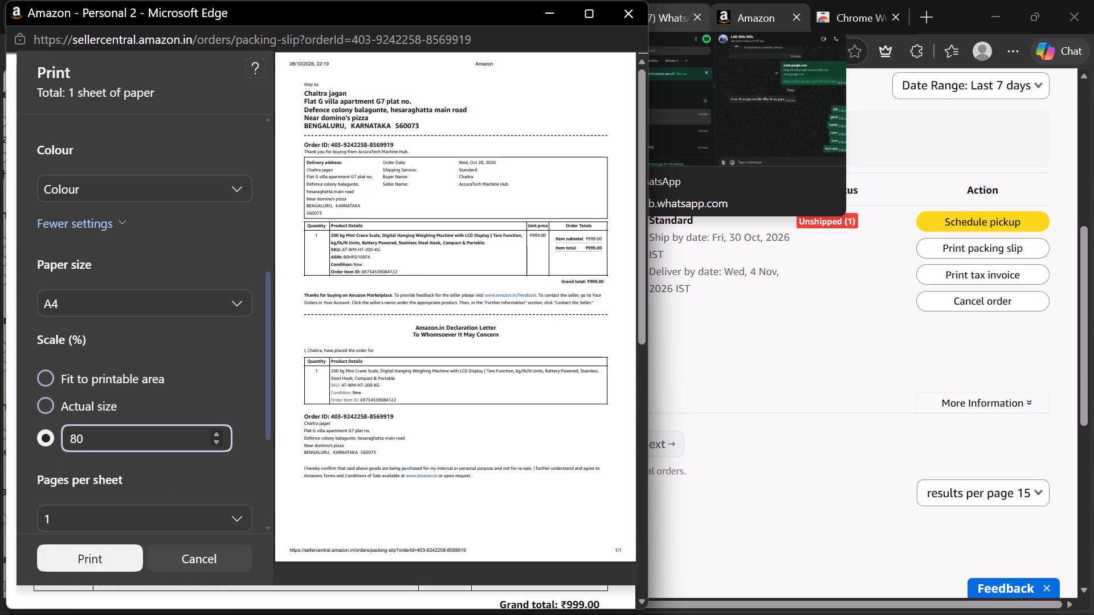
left_click_drag(639, 337, 643, 449)
double_click(643, 449)
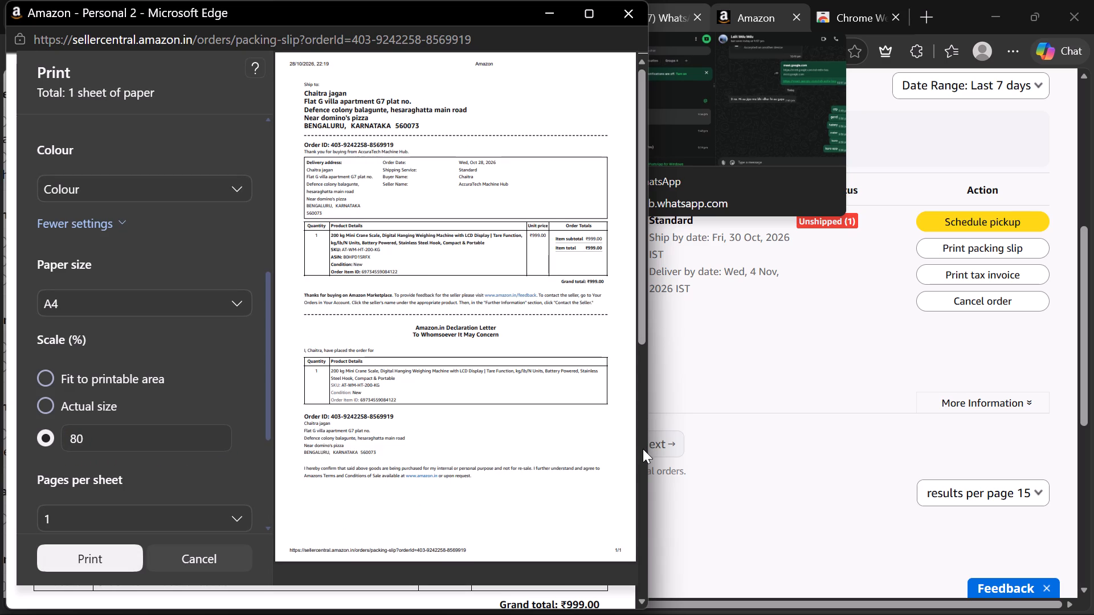
scroll(440, 481, "down", 6)
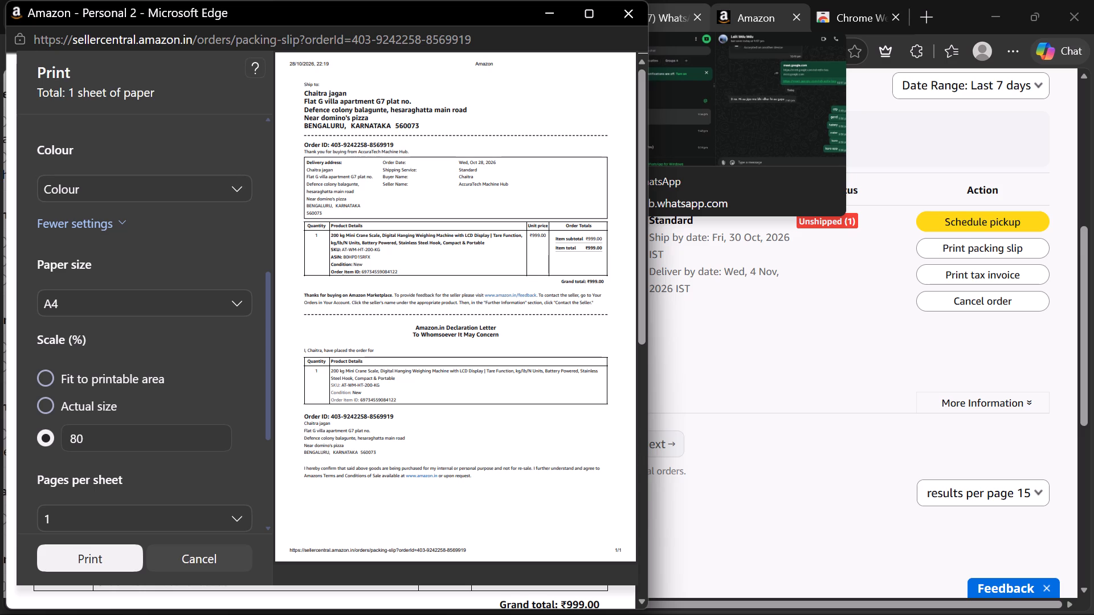
Print the packing slip to a PDF named "amazon order" in Downloads, and close the packing slip window.
left_click(123, 559)
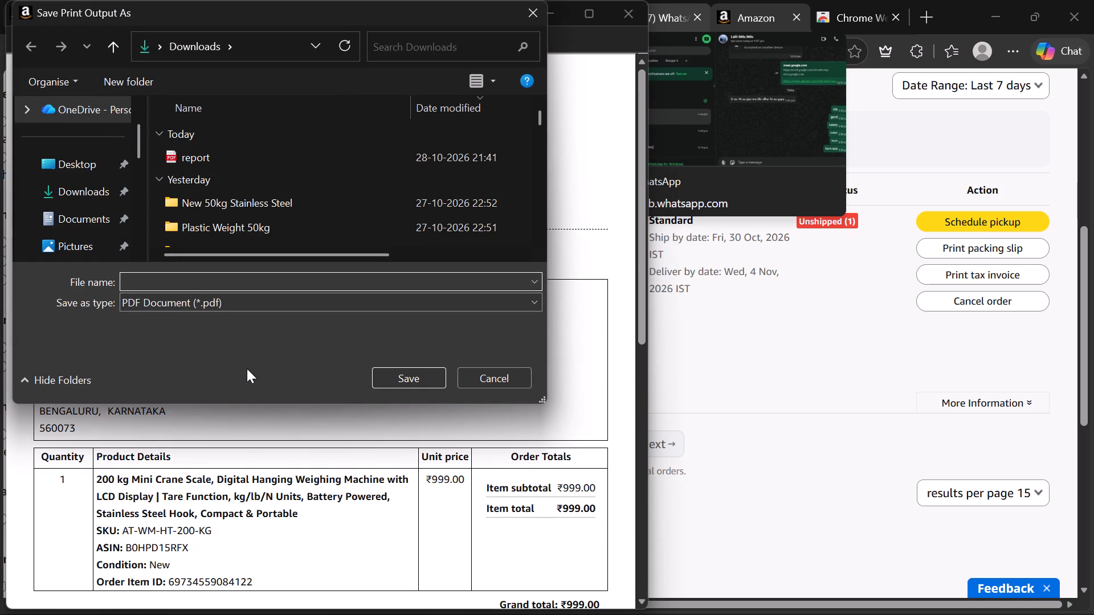
type("amazon order")
key("Return")
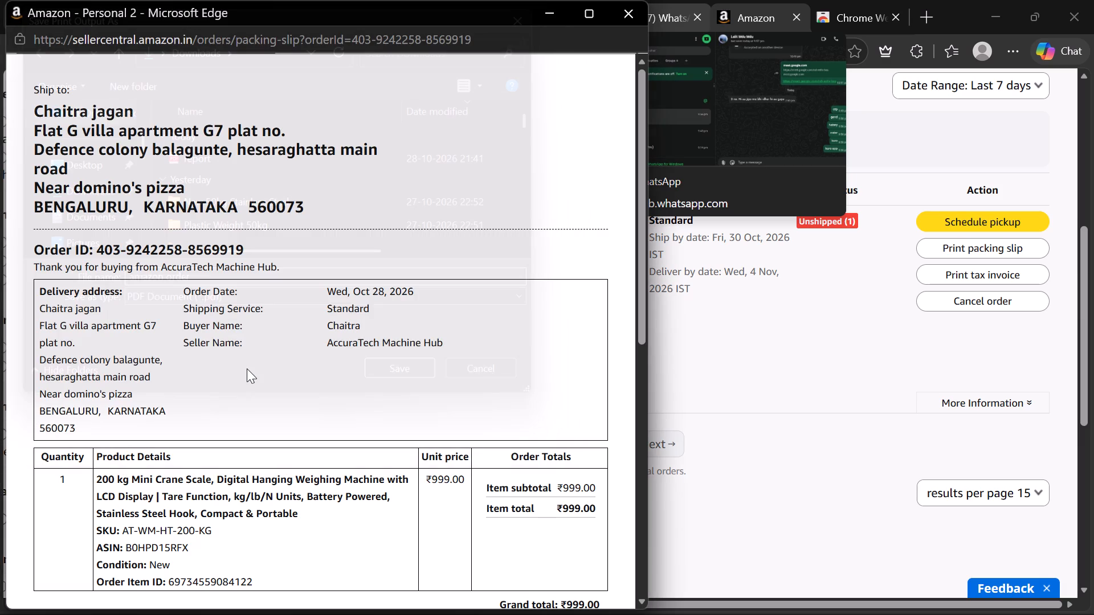
left_click(624, 13)
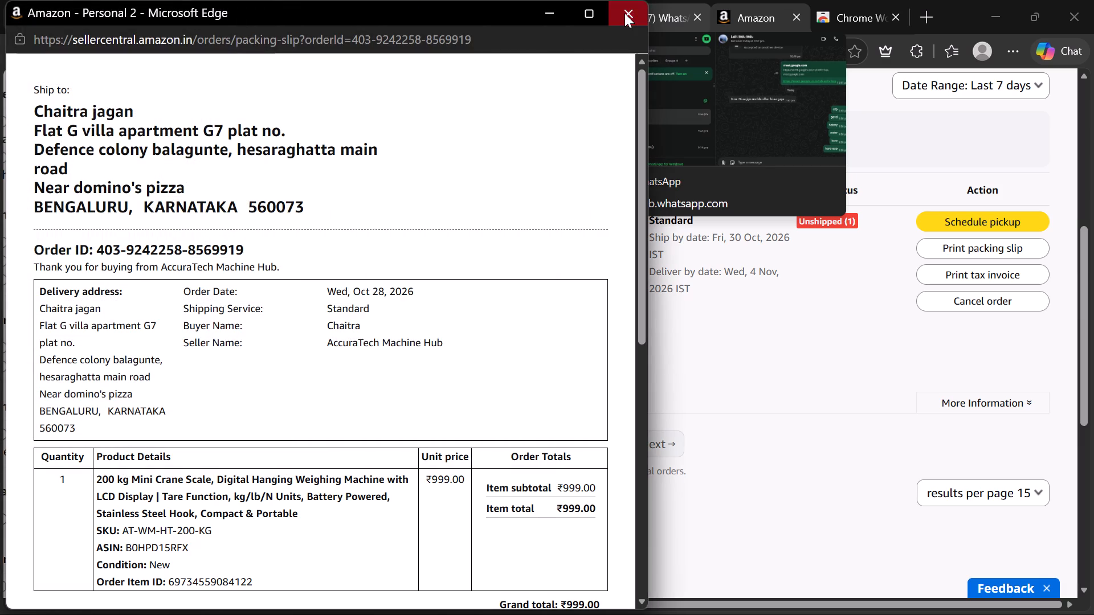
Open the crane scale order's tax invoice and print it to a PDF named "Invocie" in Downloads.
left_click(953, 268)
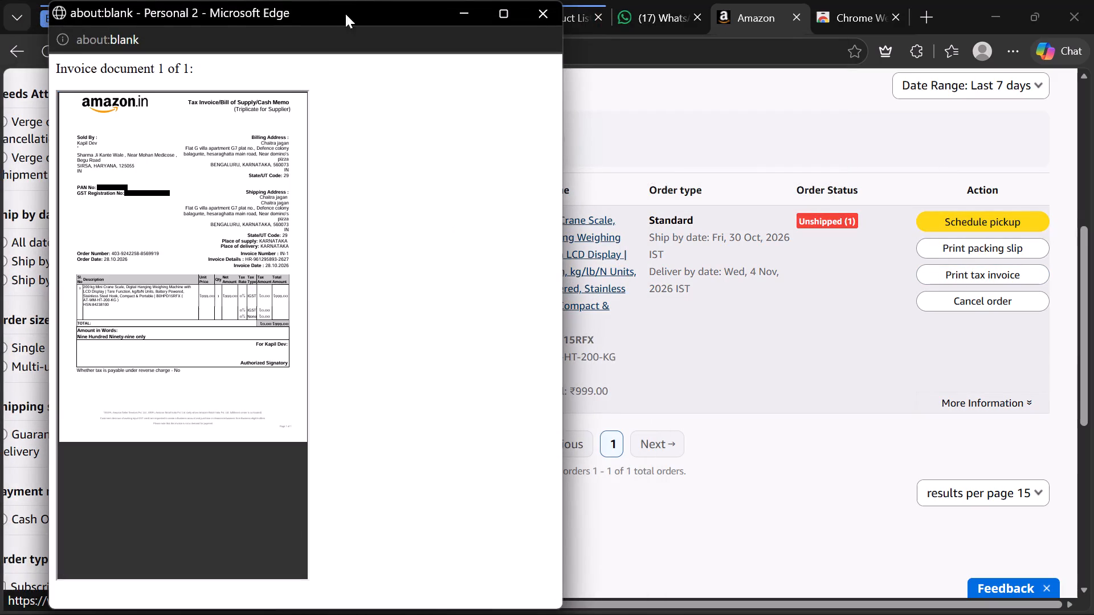
scroll(240, 240, "down", 4)
scroll(240, 240, "up", 6)
left_click(251, 341)
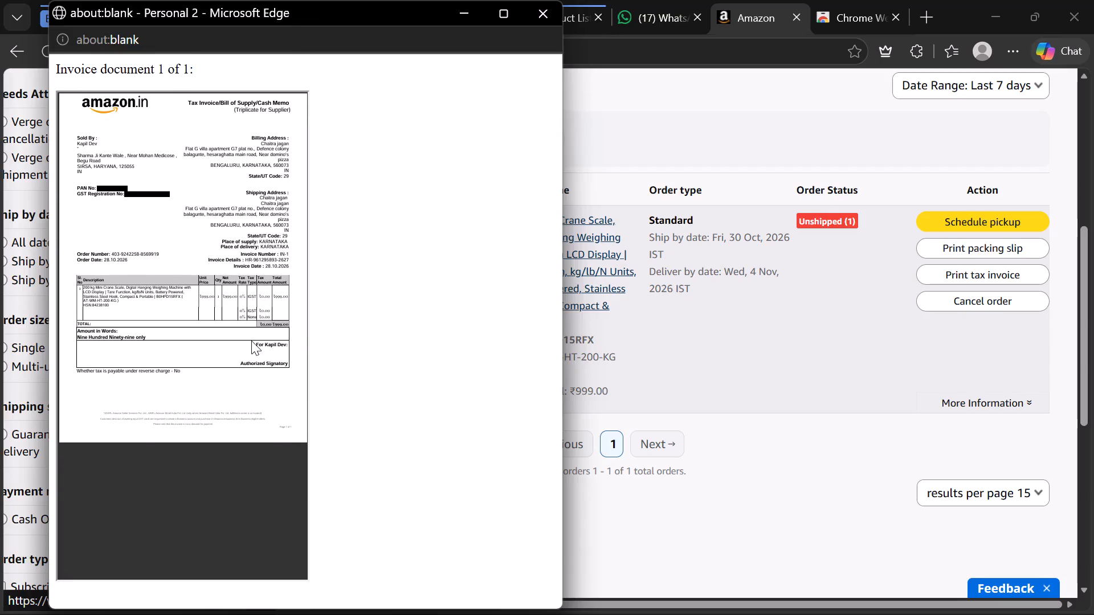
right_click(251, 341)
left_click(284, 427)
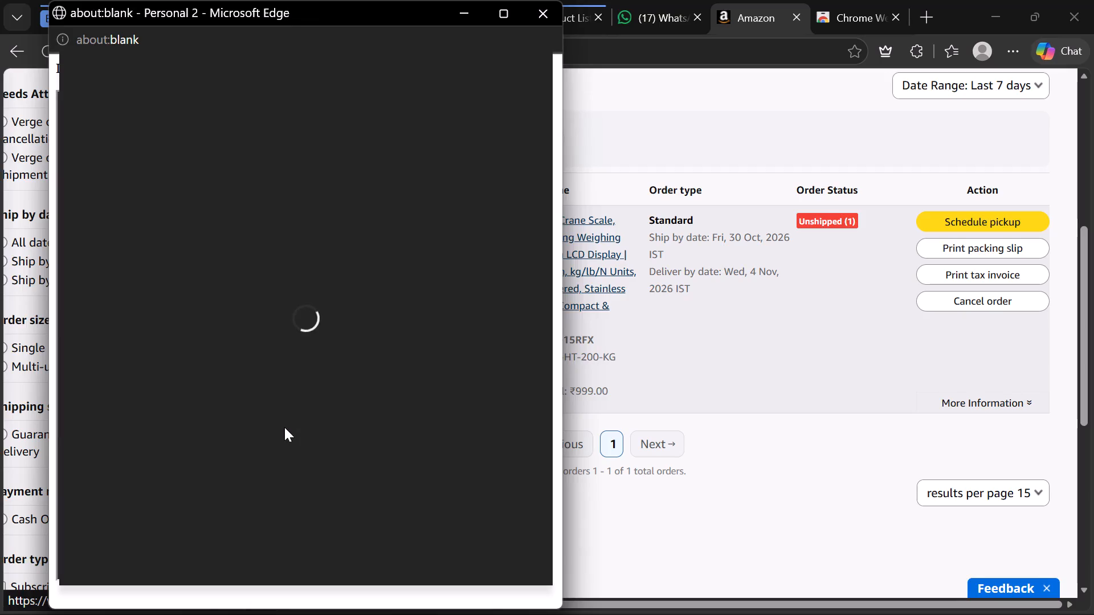
scroll(432, 375, "up", 2)
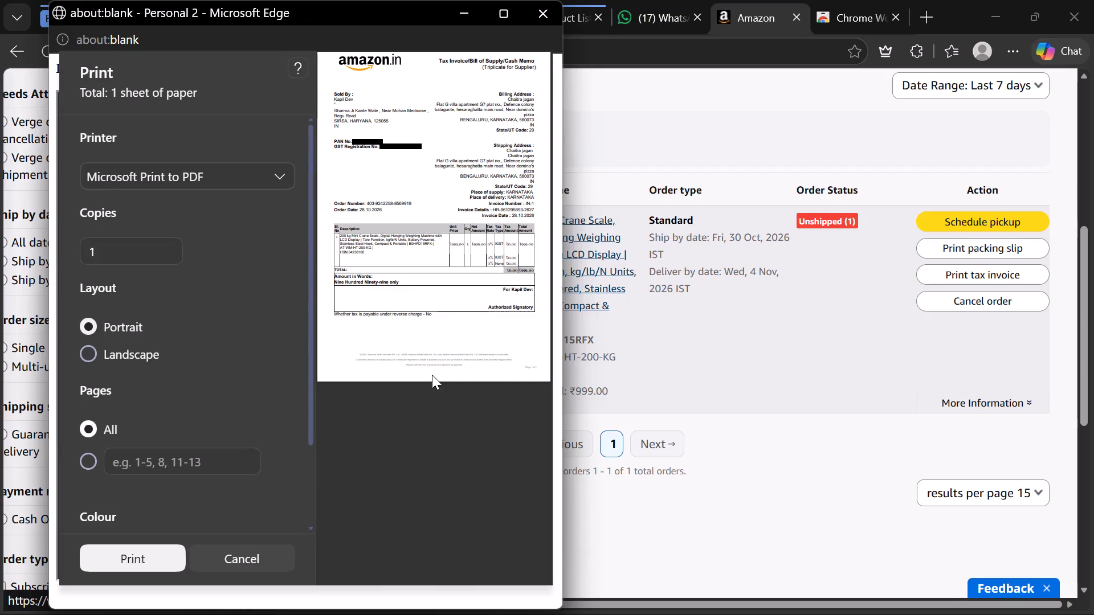
left_click_drag(432, 375, 431, 474)
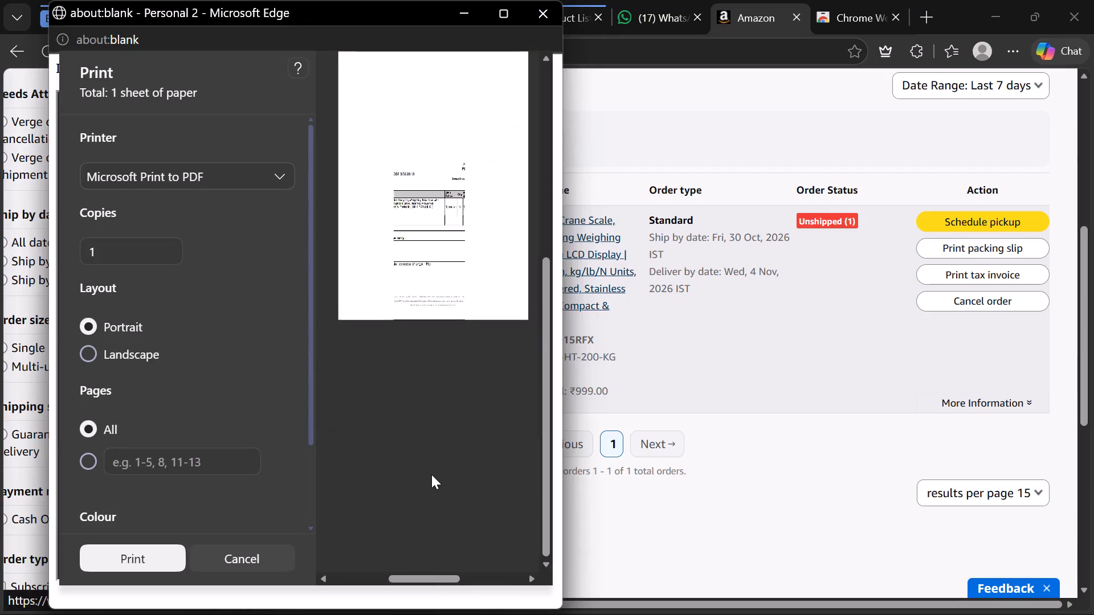
scroll(207, 400, "down", 3)
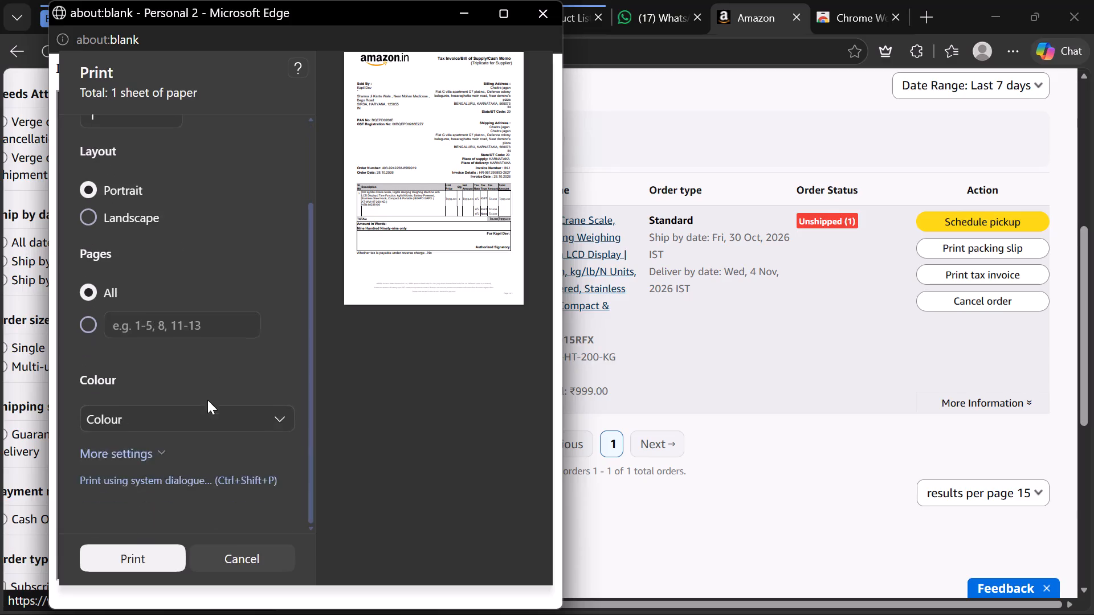
left_click(144, 550)
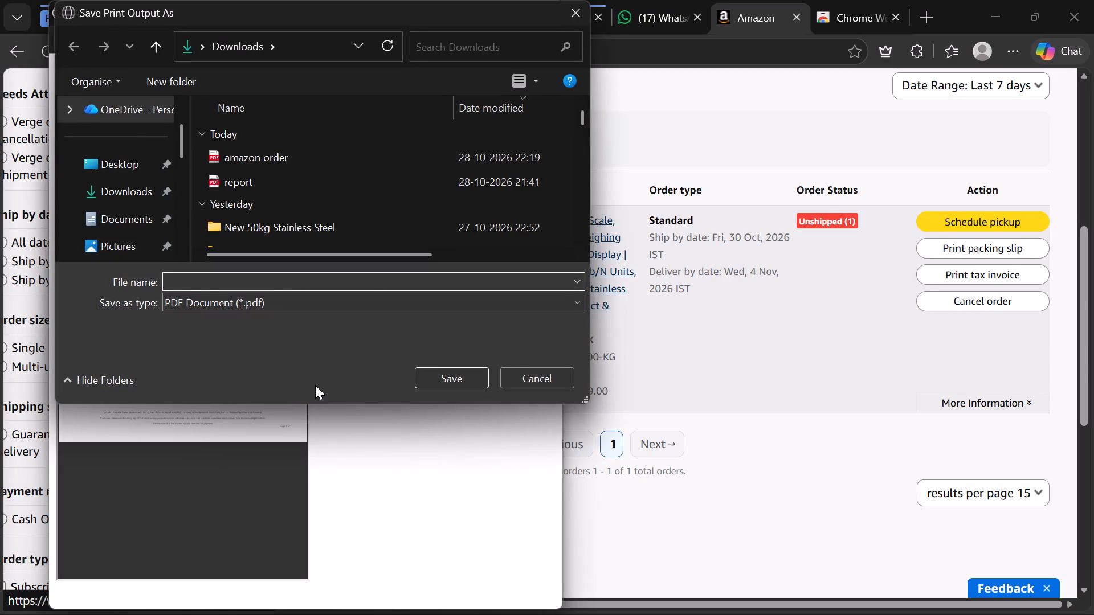
type("Invocie")
key("Return")
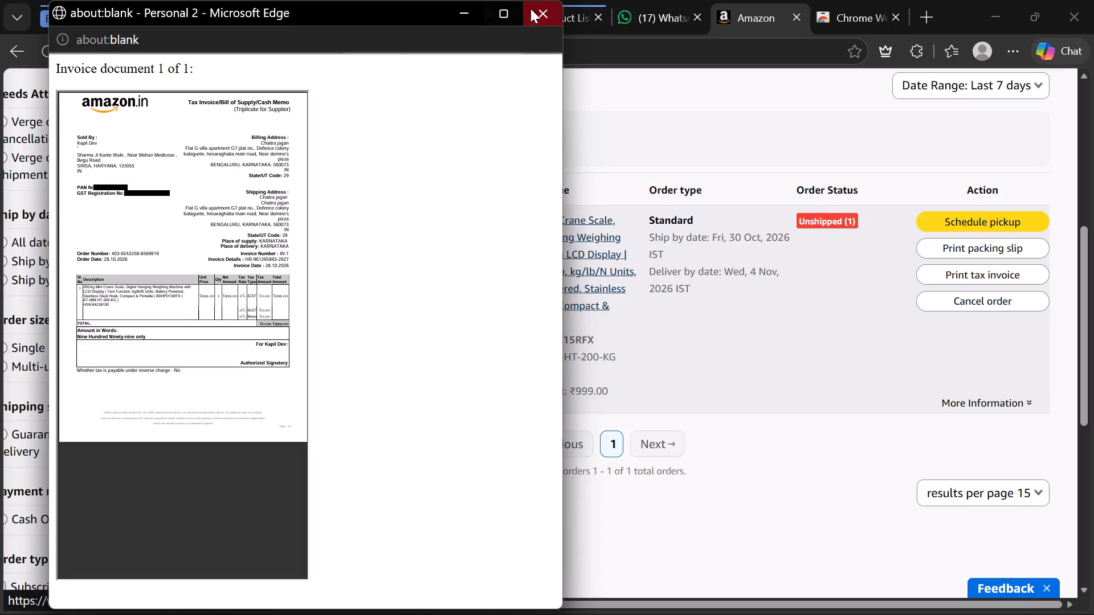
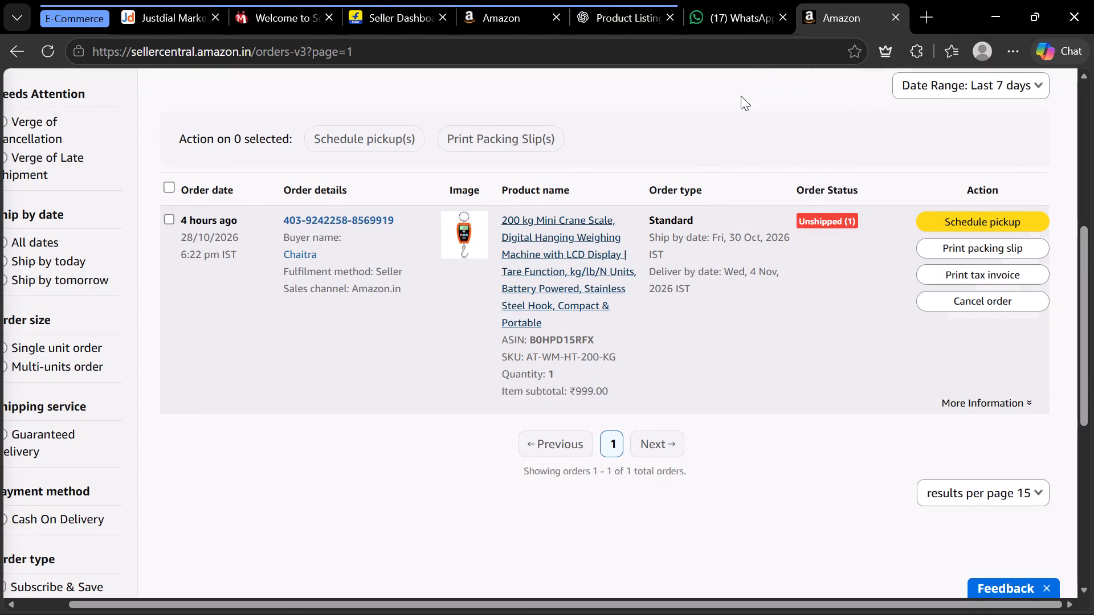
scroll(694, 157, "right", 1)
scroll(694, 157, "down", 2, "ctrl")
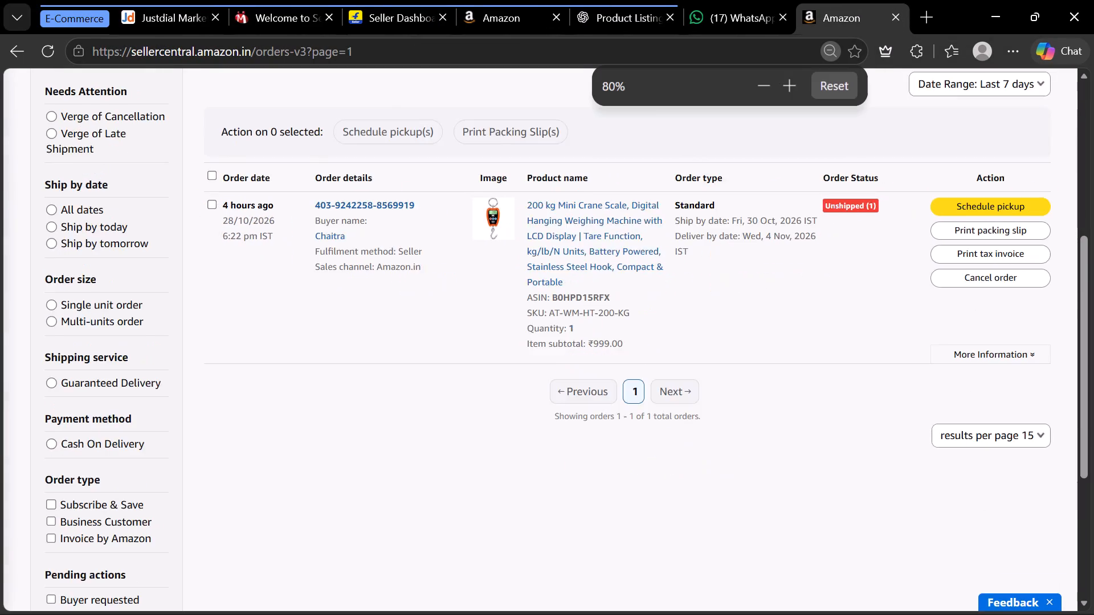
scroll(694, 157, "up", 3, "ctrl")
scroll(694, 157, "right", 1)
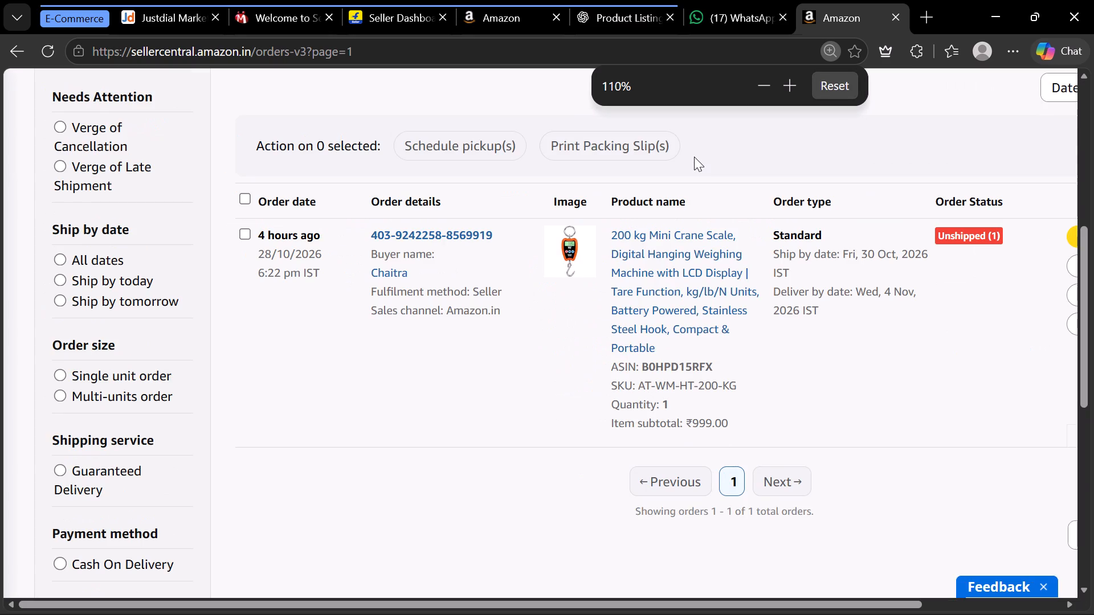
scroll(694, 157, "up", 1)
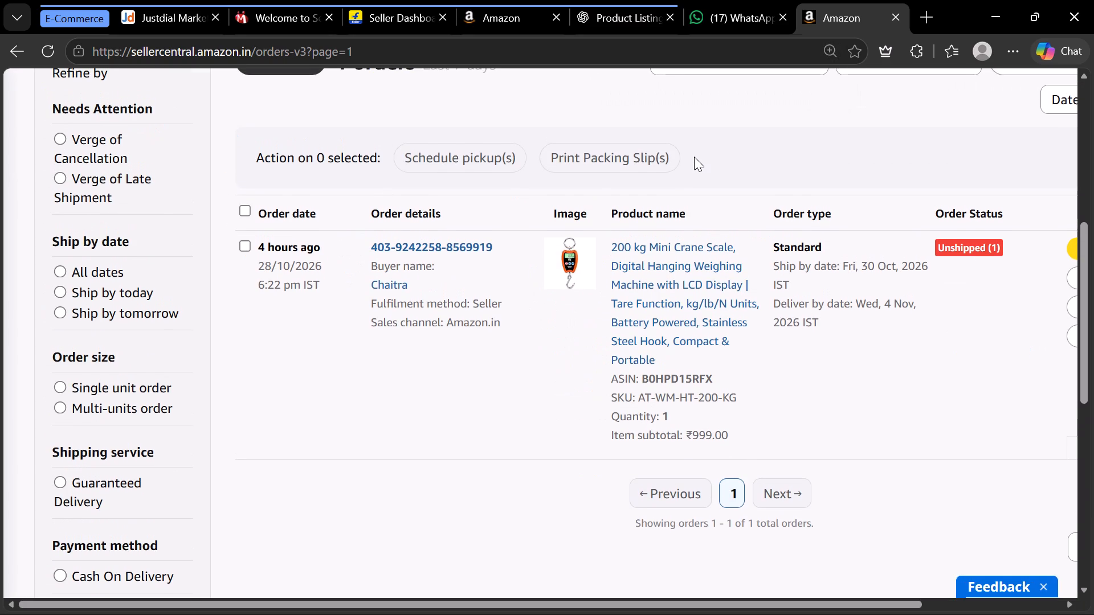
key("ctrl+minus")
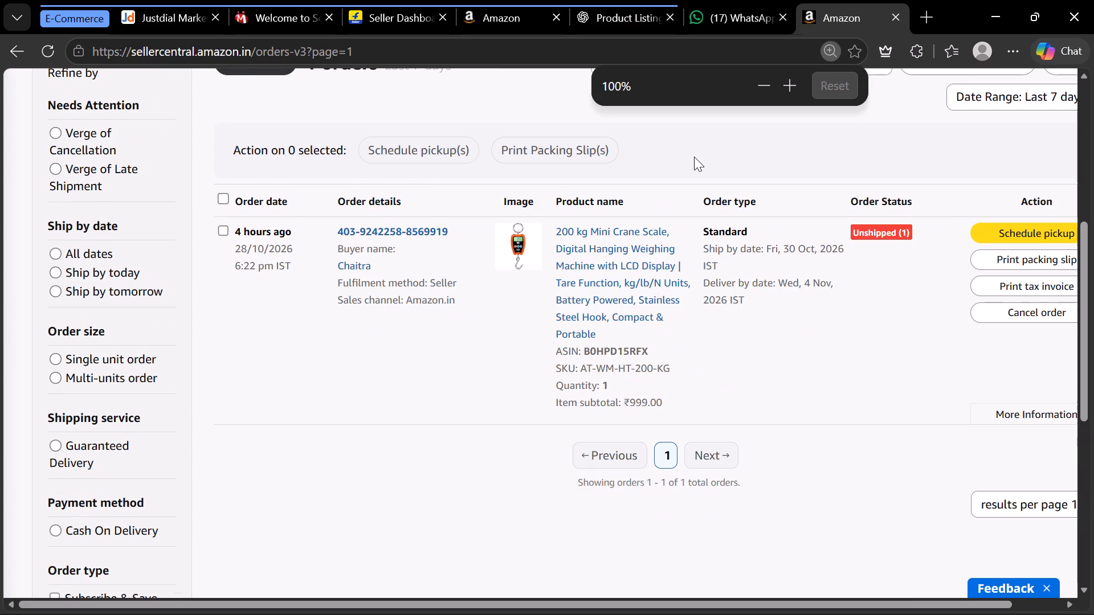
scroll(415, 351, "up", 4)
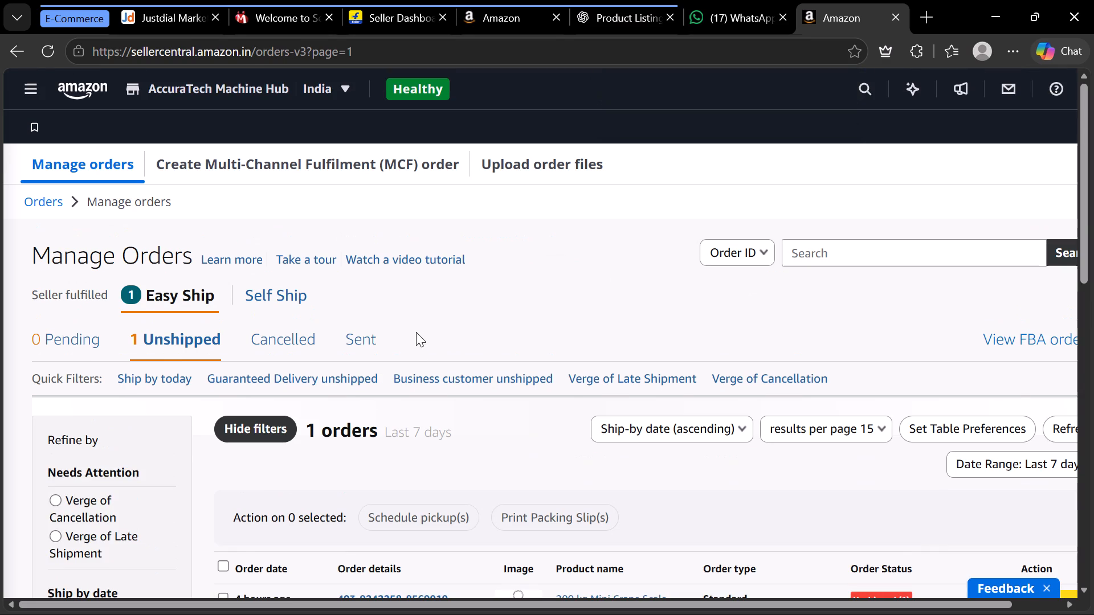